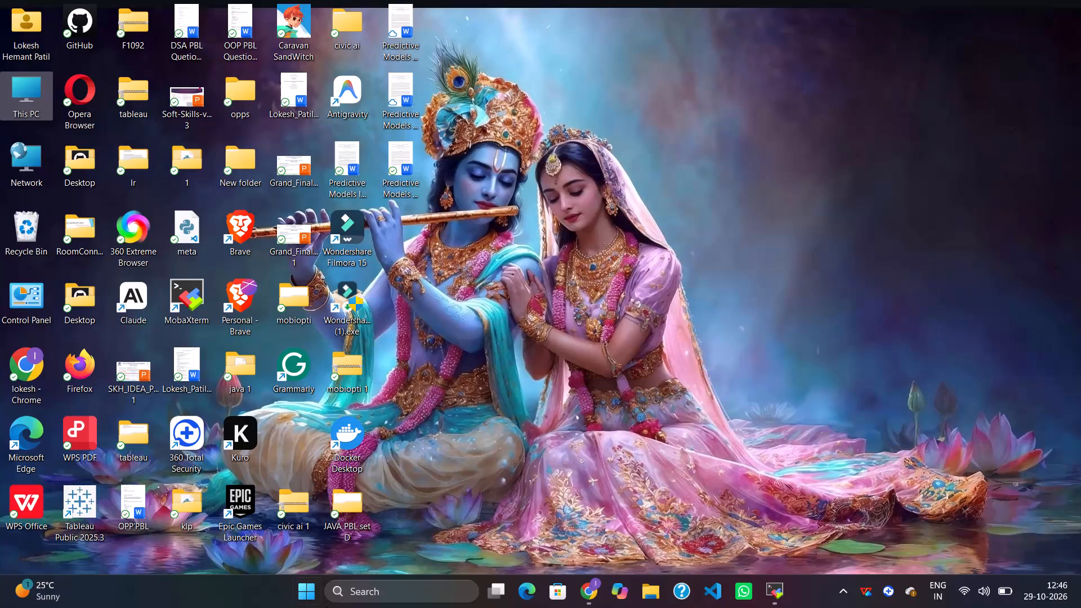
Open Word and create a new blank document.
left_click(399, 589)
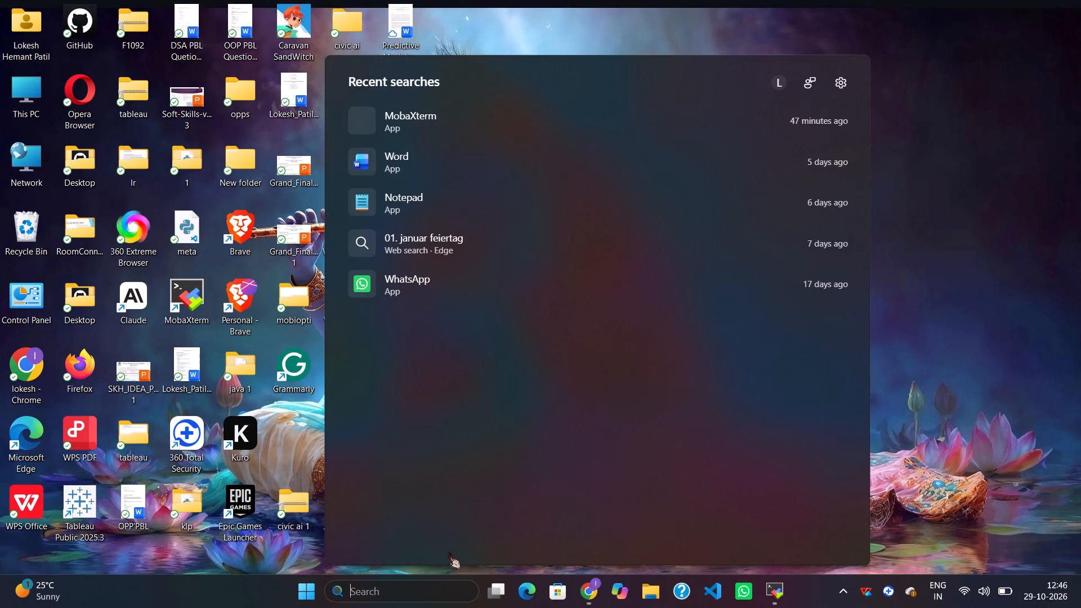
left_click(445, 163)
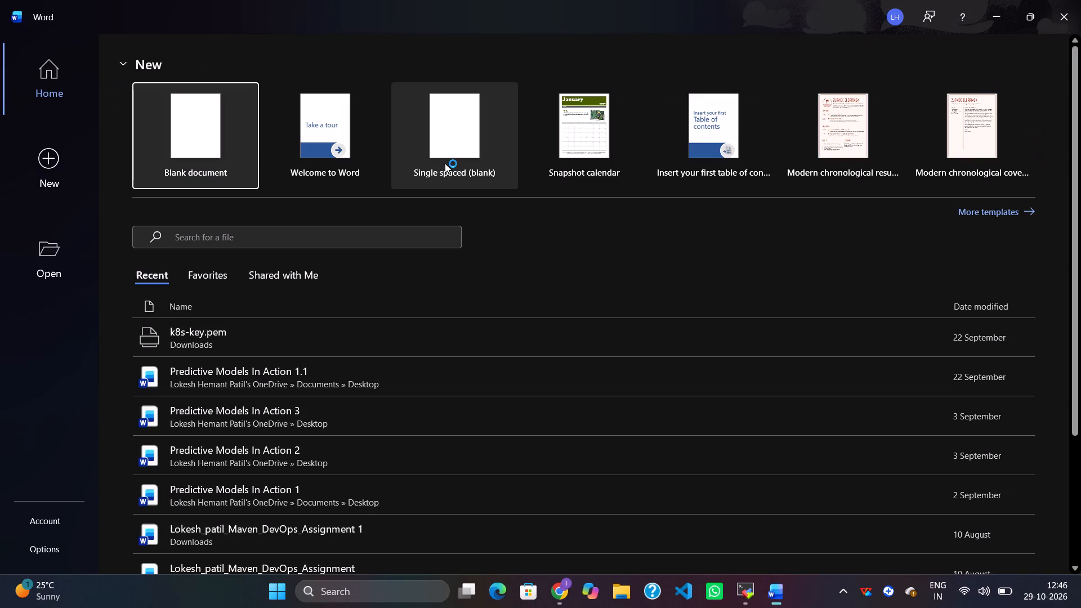
left_click(215, 123)
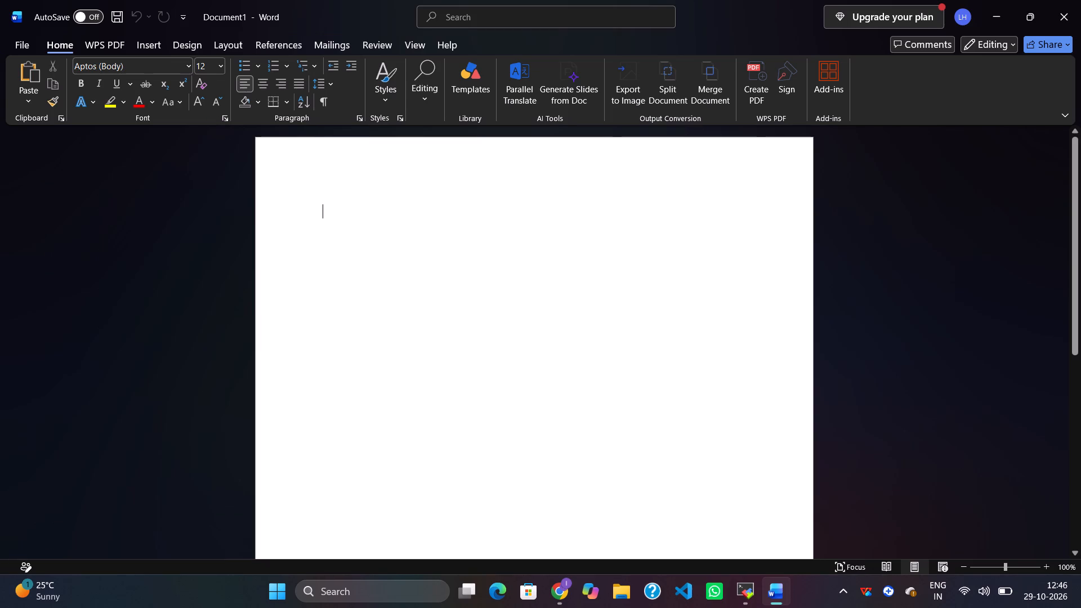
Enter a first line in the form "Name =" followed by the student's full name.
left_click(323, 209)
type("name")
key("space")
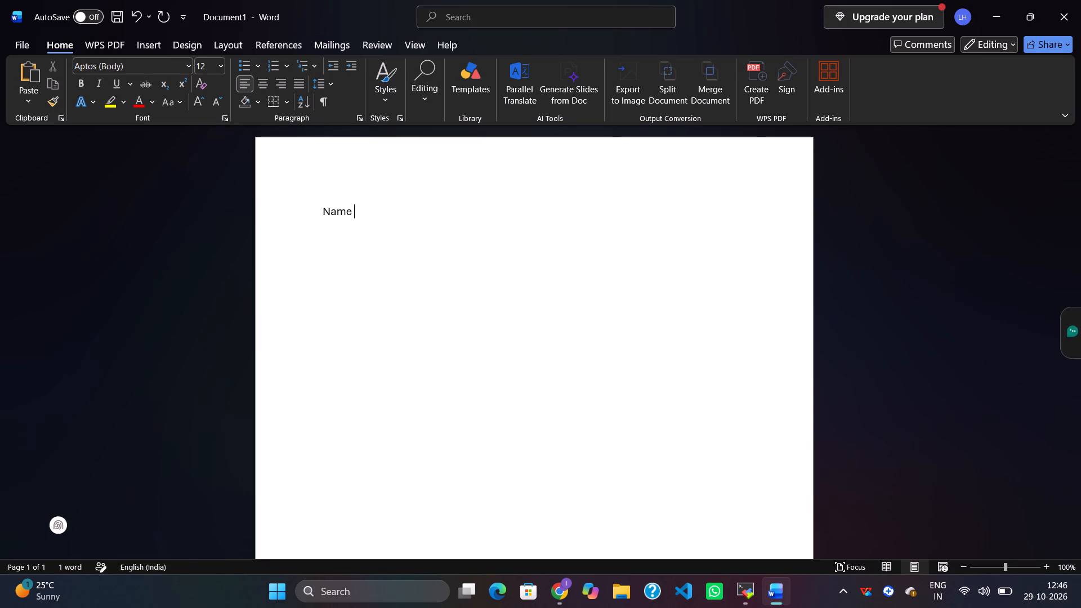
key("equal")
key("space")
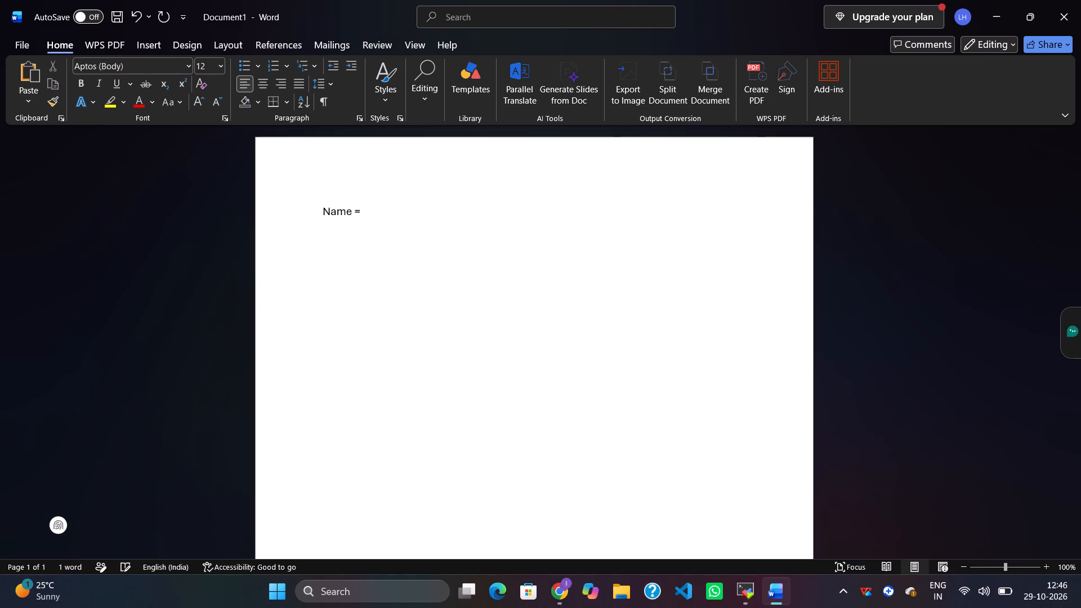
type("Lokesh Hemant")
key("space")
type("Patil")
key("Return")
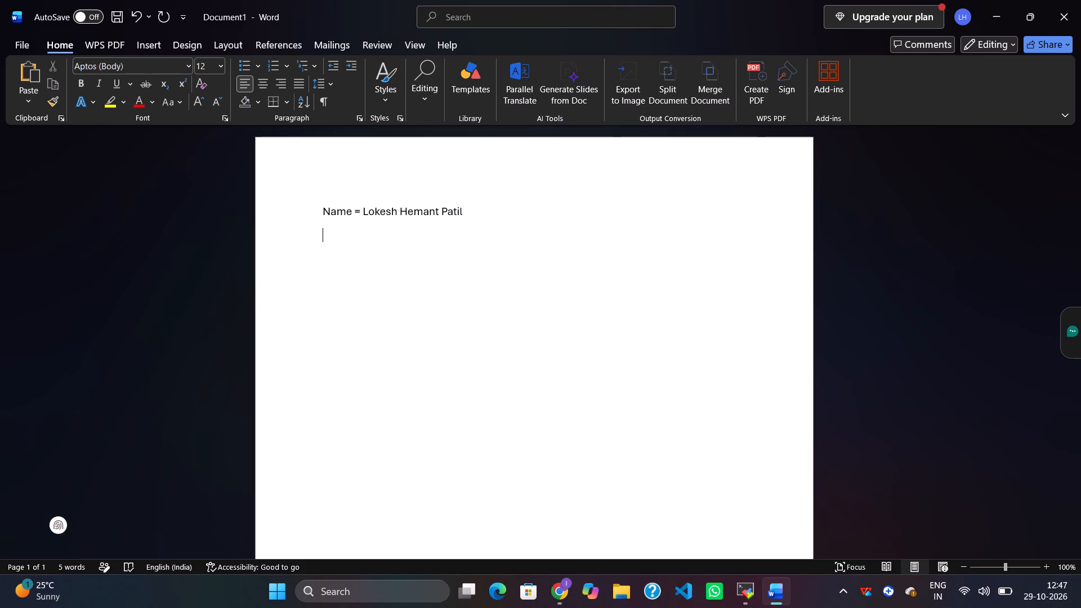
Add a second line in the form "PRN =" followed by the student's registration number.
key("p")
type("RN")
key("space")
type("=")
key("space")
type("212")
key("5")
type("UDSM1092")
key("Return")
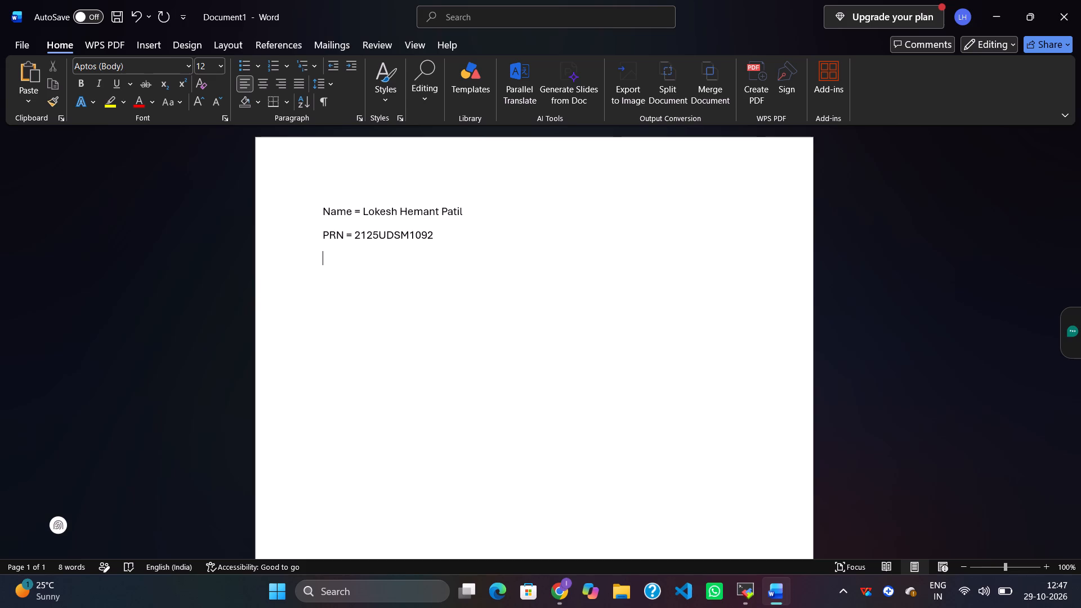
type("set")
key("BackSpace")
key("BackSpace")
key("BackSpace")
Add the lines "SET = 2" and "Q1" below the PRN line, leaving a new line for content.
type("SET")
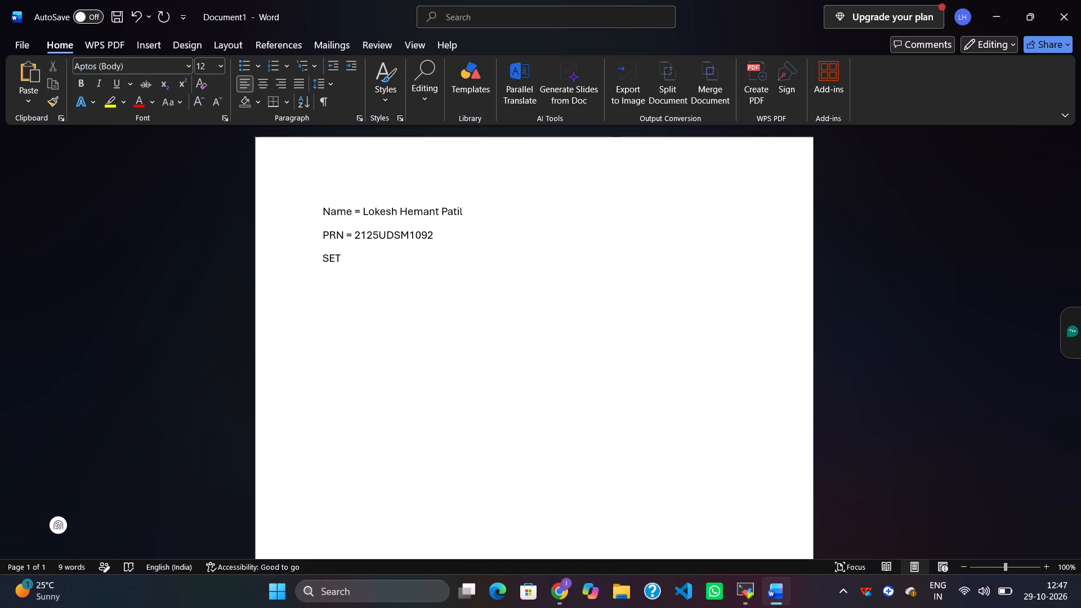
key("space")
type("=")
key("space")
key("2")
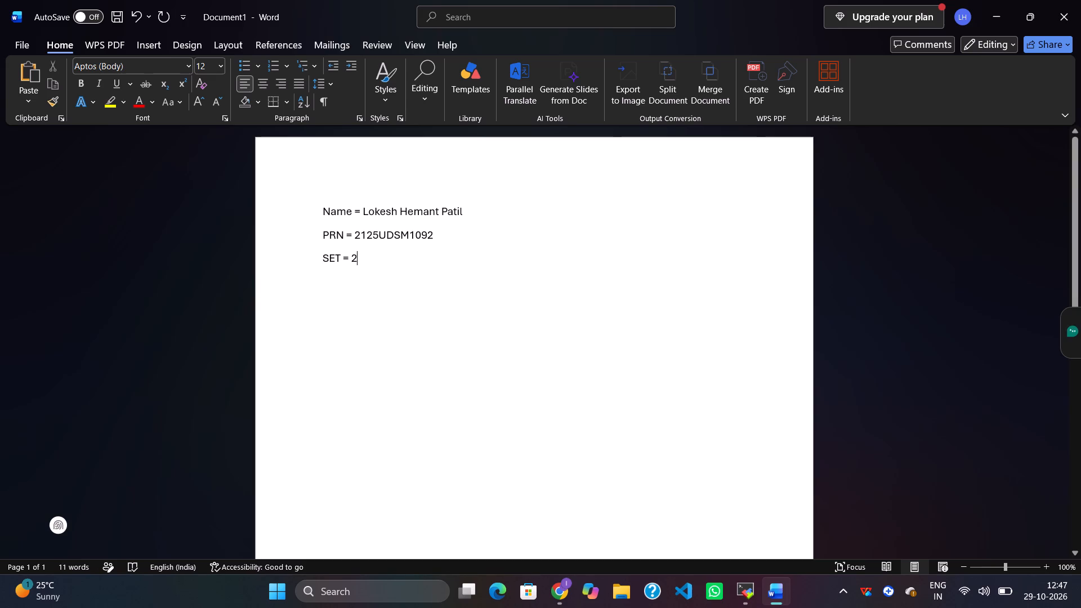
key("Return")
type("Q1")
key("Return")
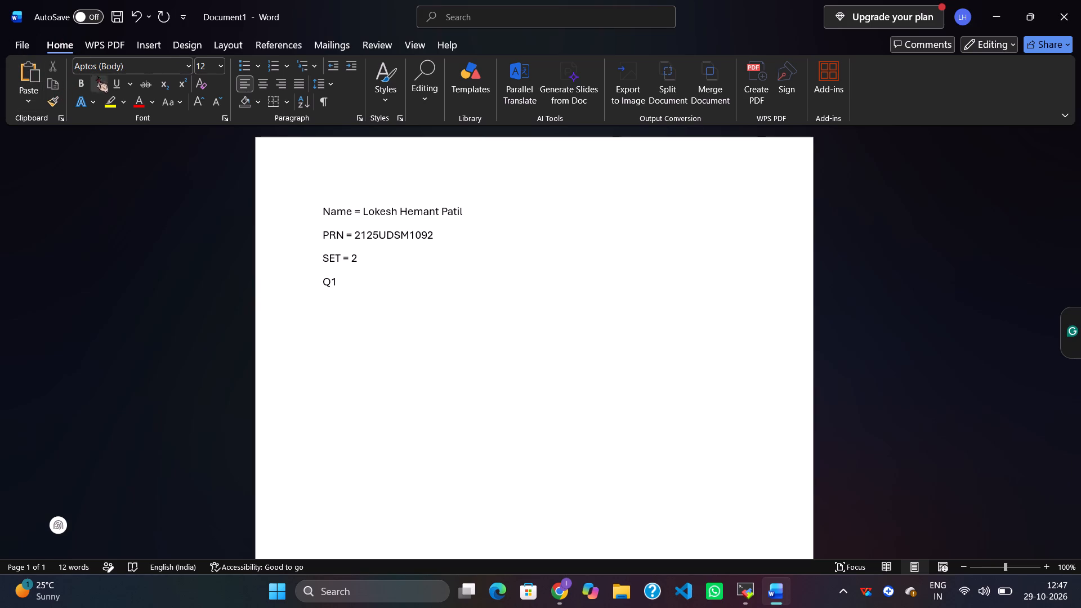
Insert the terminal screenshot of the HelloWorld Java compile and run from this device under Q1.
left_click(144, 41)
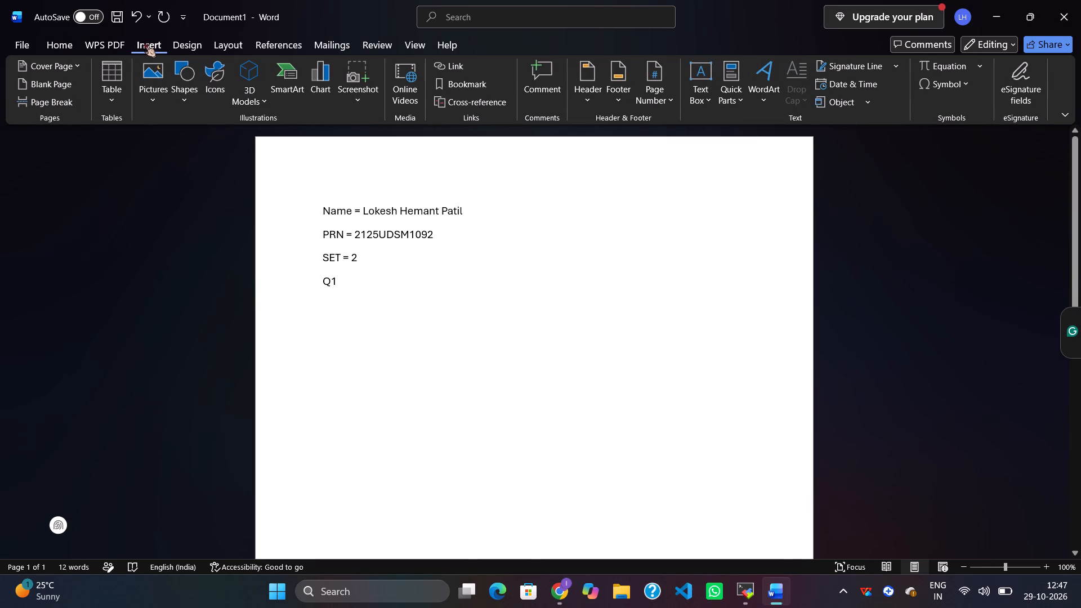
left_click(151, 77)
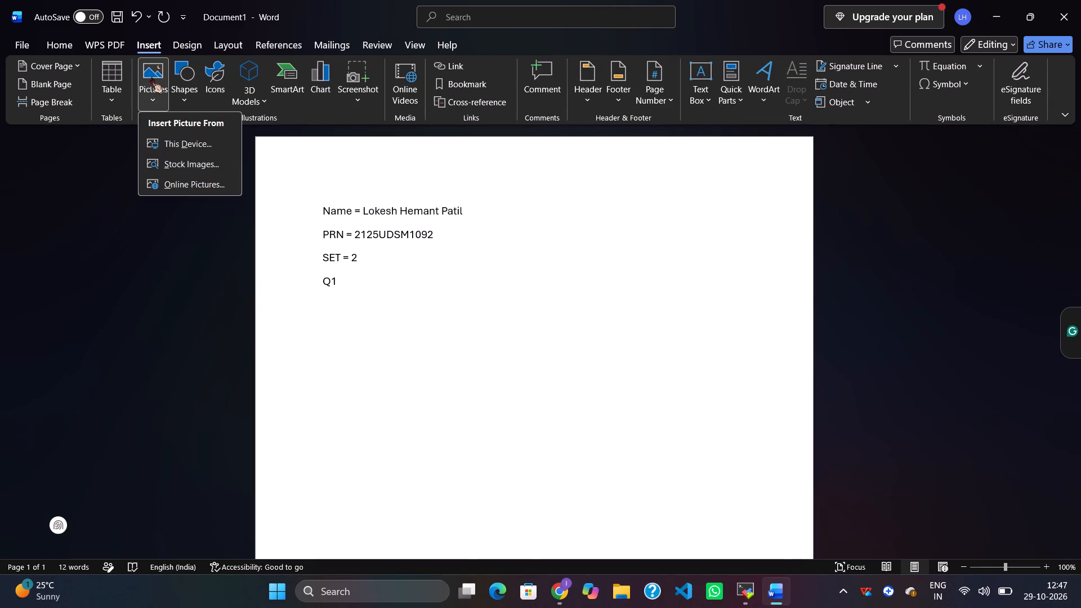
left_click(190, 136)
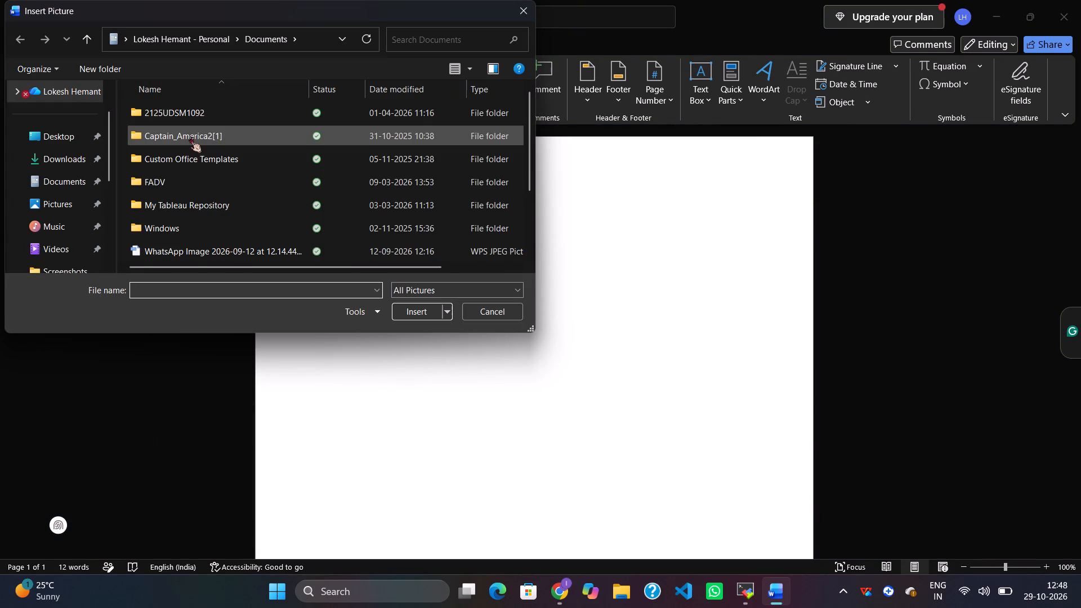
Insert the picture "WhatsApp Image 2026-10-29 at 12.26.27 PM" from the Downloads folder below the Q1 line.
left_click(87, 159)
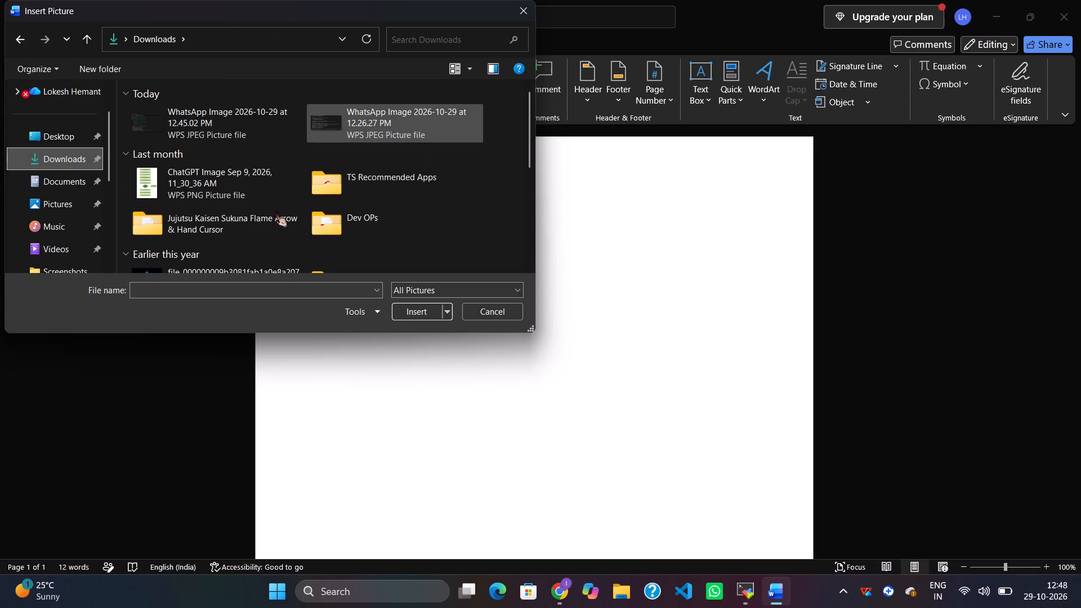
scroll(252, 194, "down", 1)
scroll(252, 194, "up", 2)
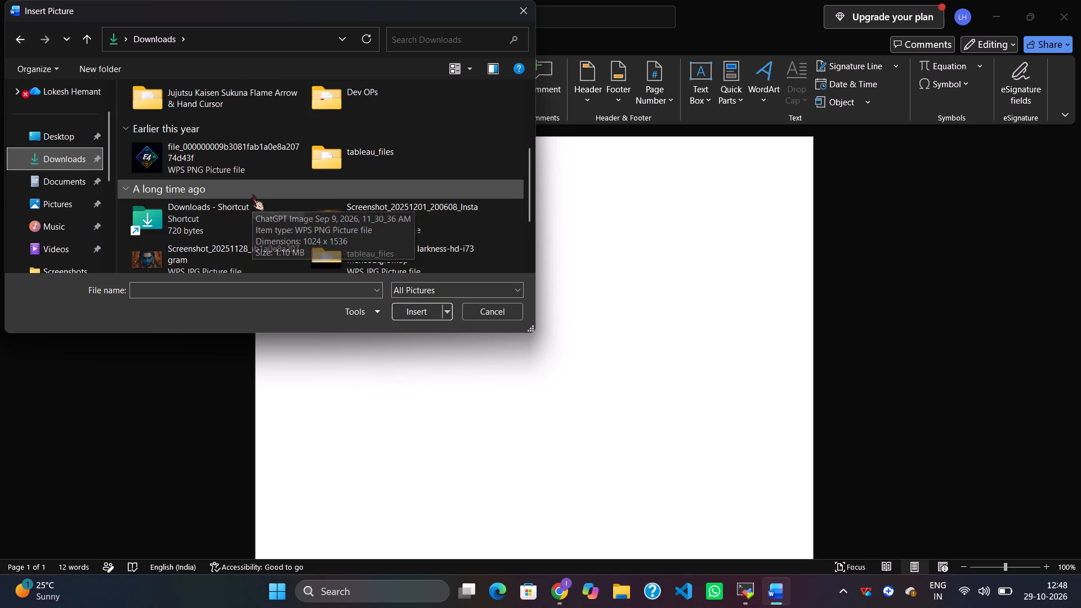
scroll(252, 194, "up", 3)
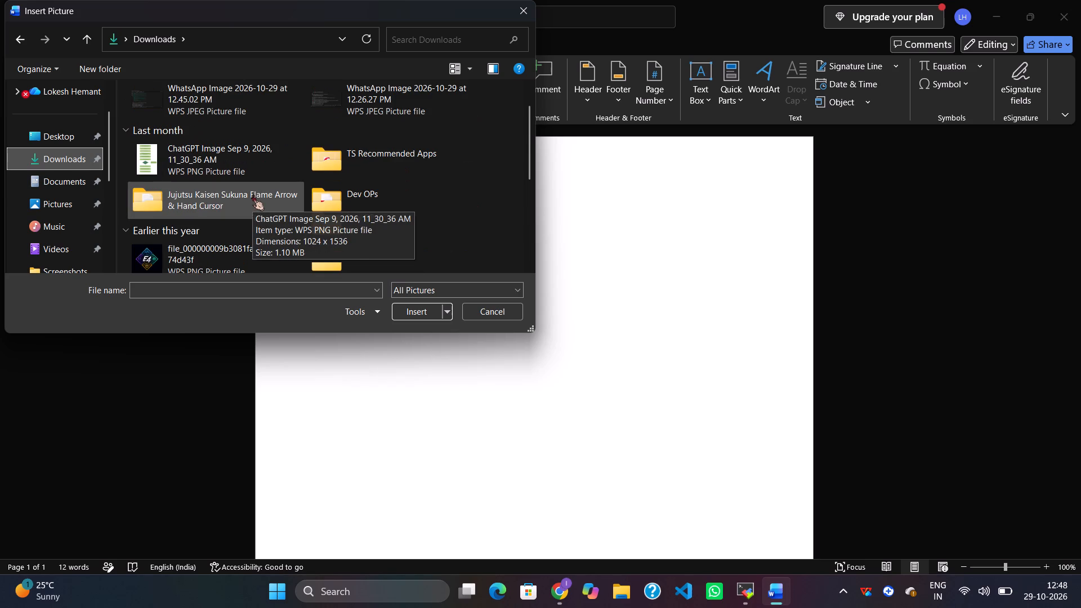
scroll(252, 194, "up", 1)
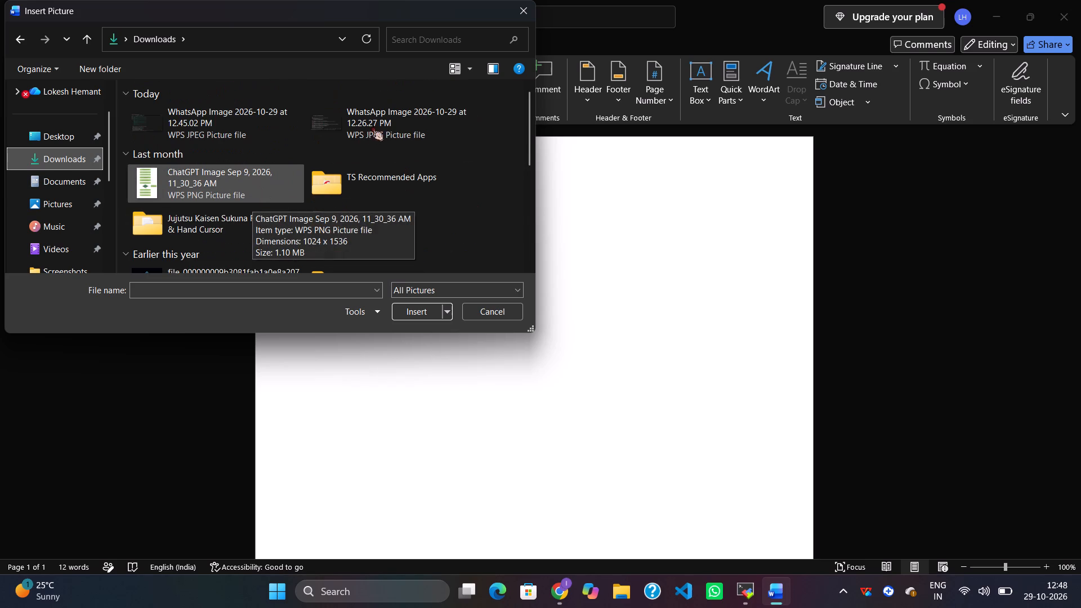
double_click(379, 122)
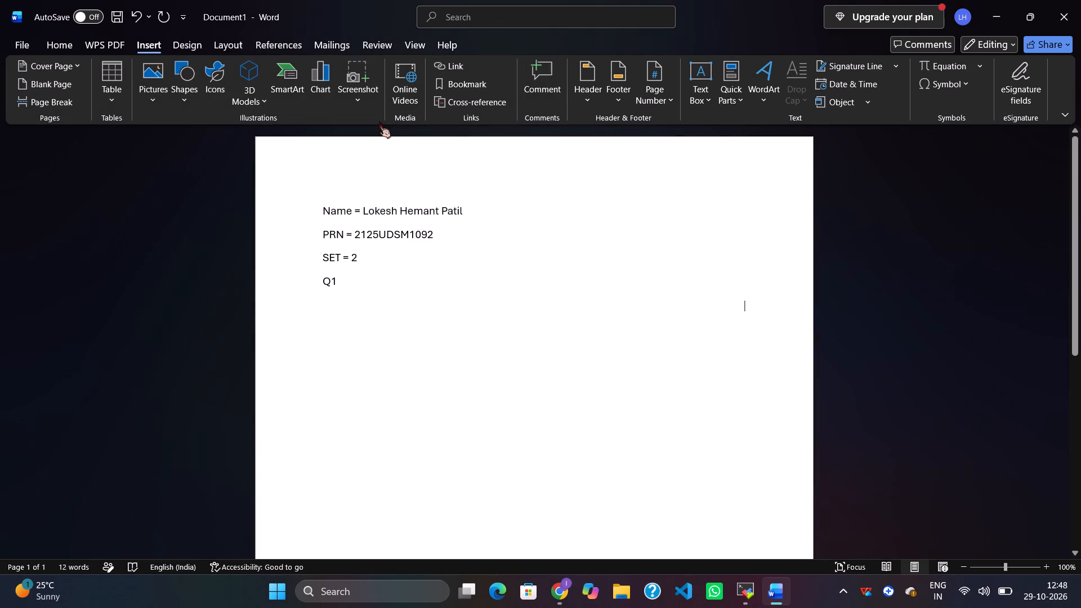
Bring up the available picture options for the HelloWorld terminal screenshot under Q1.
scroll(633, 285, "down", 1)
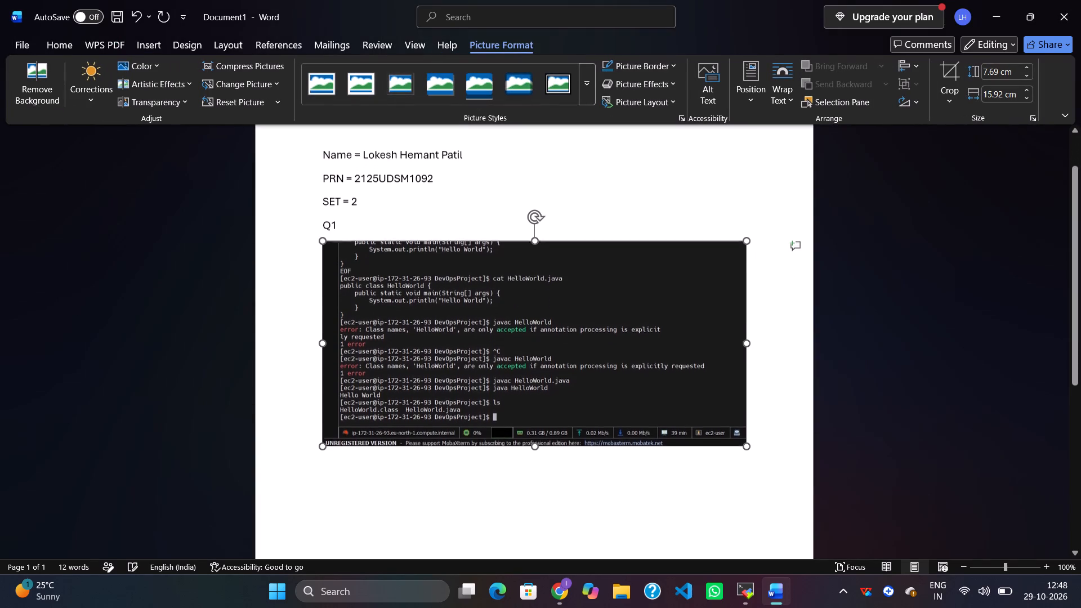
scroll(633, 285, "down", 1)
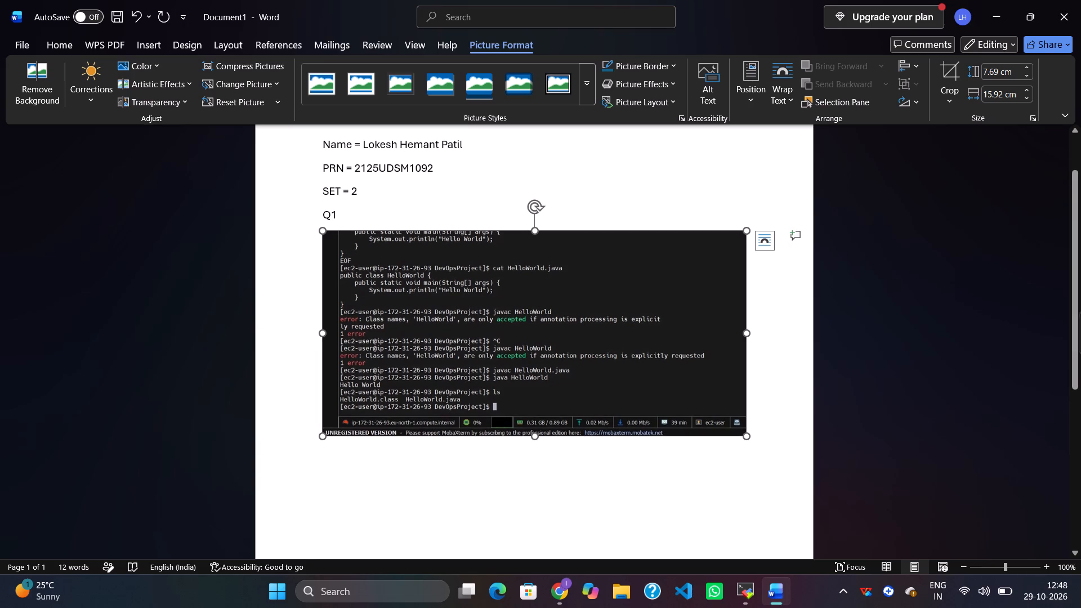
right_click(643, 341)
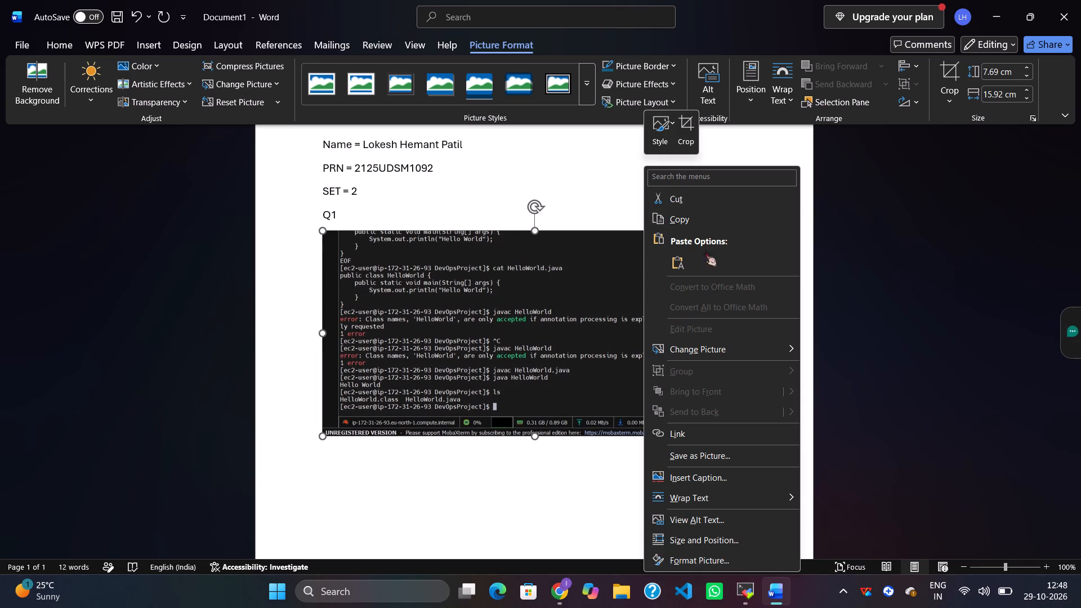
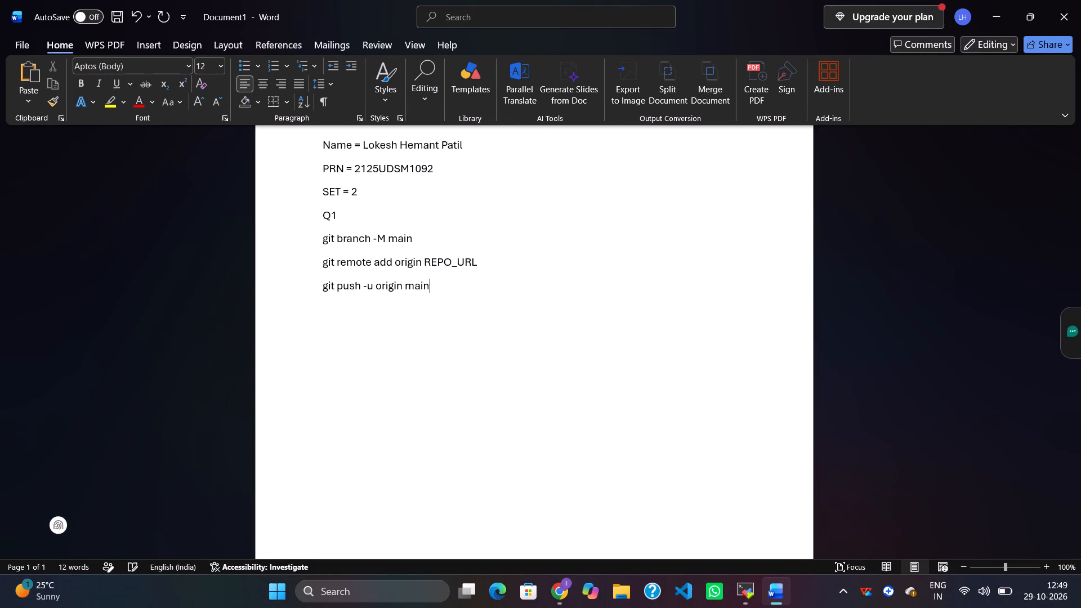
Delete the three pasted git command lines under Q1, leaving an empty line for content.
key("BackSpace")
key("BackSpace")
key("BackSpace")
key("BackSpace")
key("BackSpace")
key("BackSpace")
key("BackSpace")
key("BackSpace")
key("BackSpace")
key("BackSpace")
key("BackSpace")
key("BackSpace")
key("BackSpace")
key("BackSpace")
key("BackSpace")
key("BackSpace")
key("BackSpace")
key("BackSpace")
key("BackSpace")
key("BackSpace")
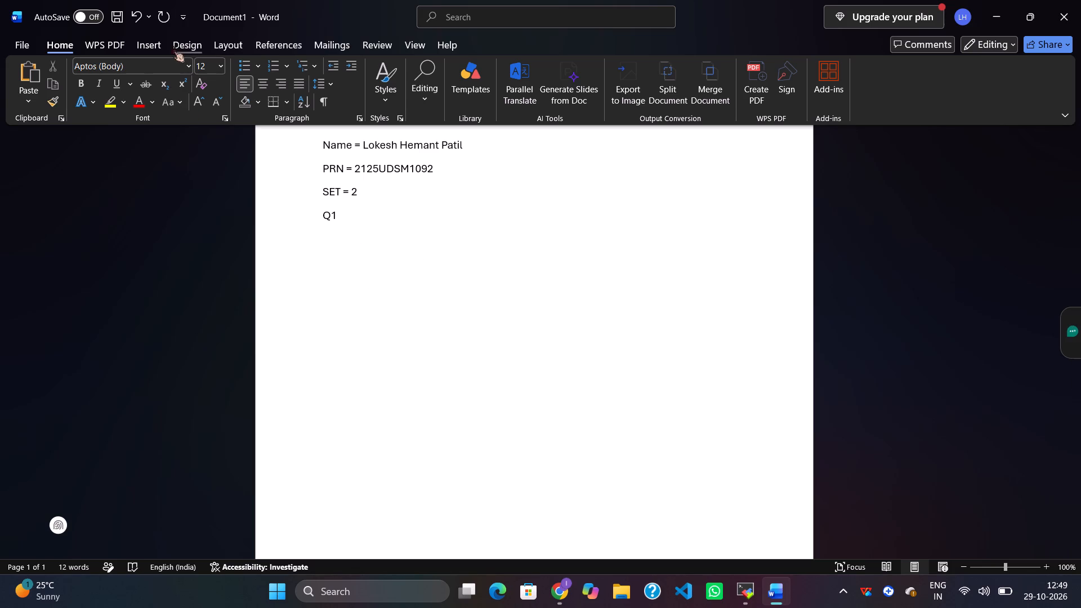
Insert the picture "WhatsApp Image 2026-10-29 at 12.26.27 PM (1)" from the Downloads folder under Q1.
left_click(154, 43)
left_click(153, 78)
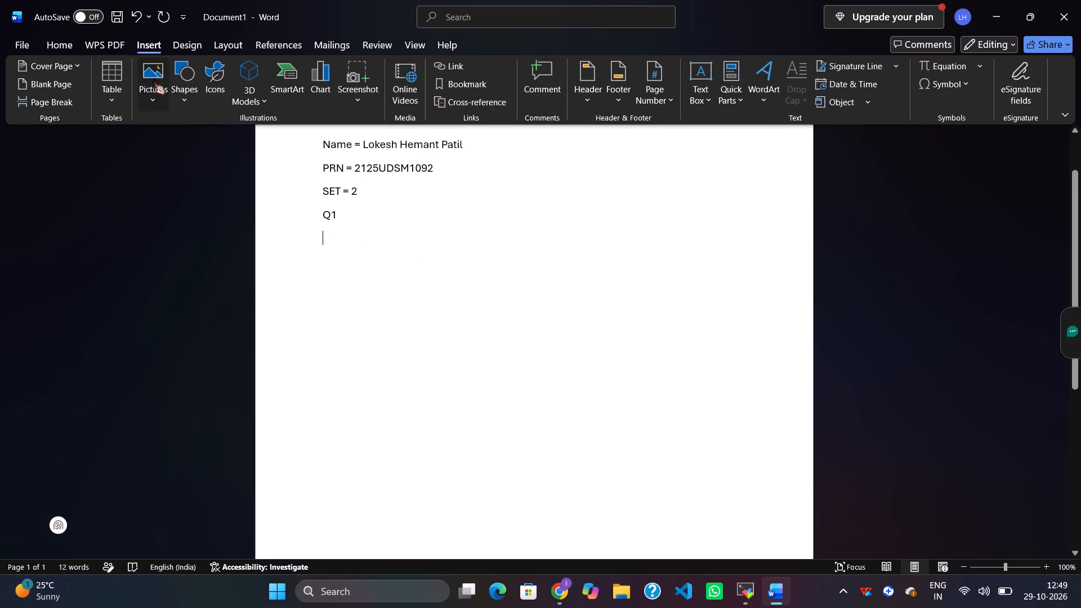
left_click(171, 141)
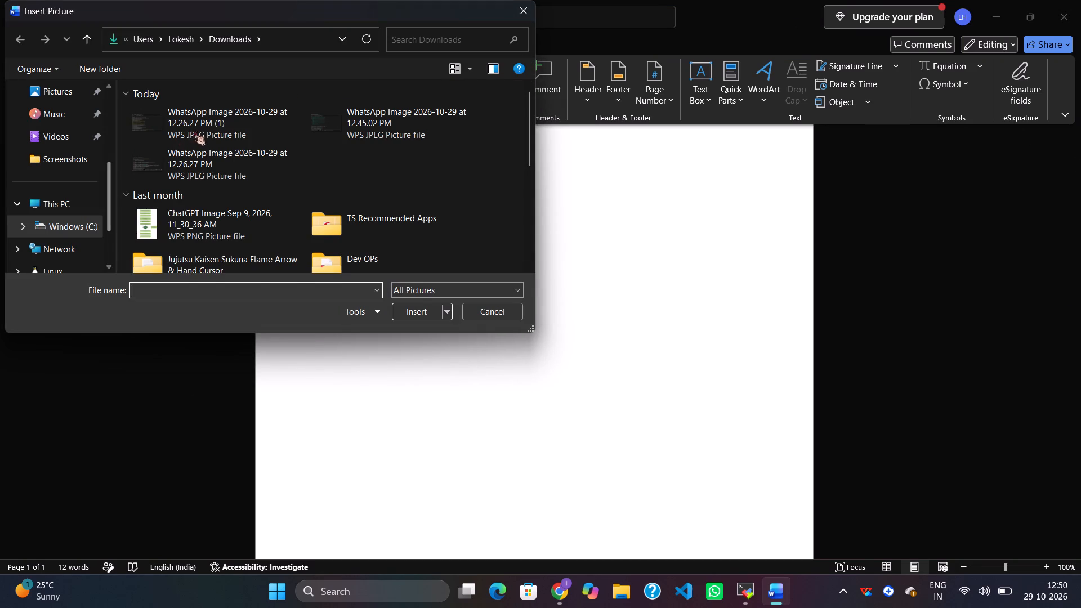
double_click(207, 123)
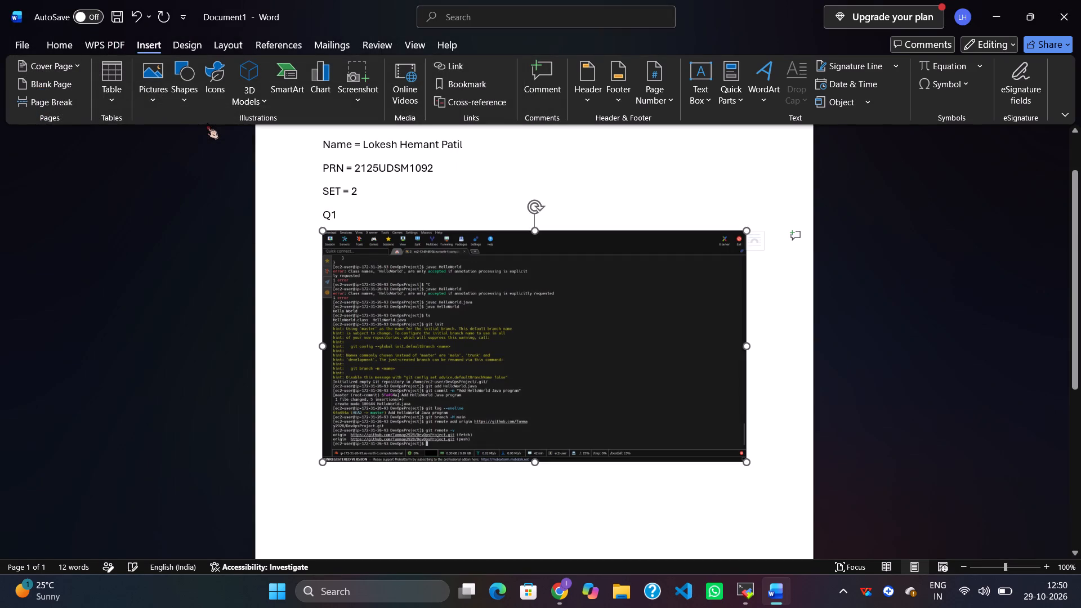
Deselect the inserted terminal screenshot and place the text cursor after it, ready to continue below.
scroll(468, 279, "down", 2)
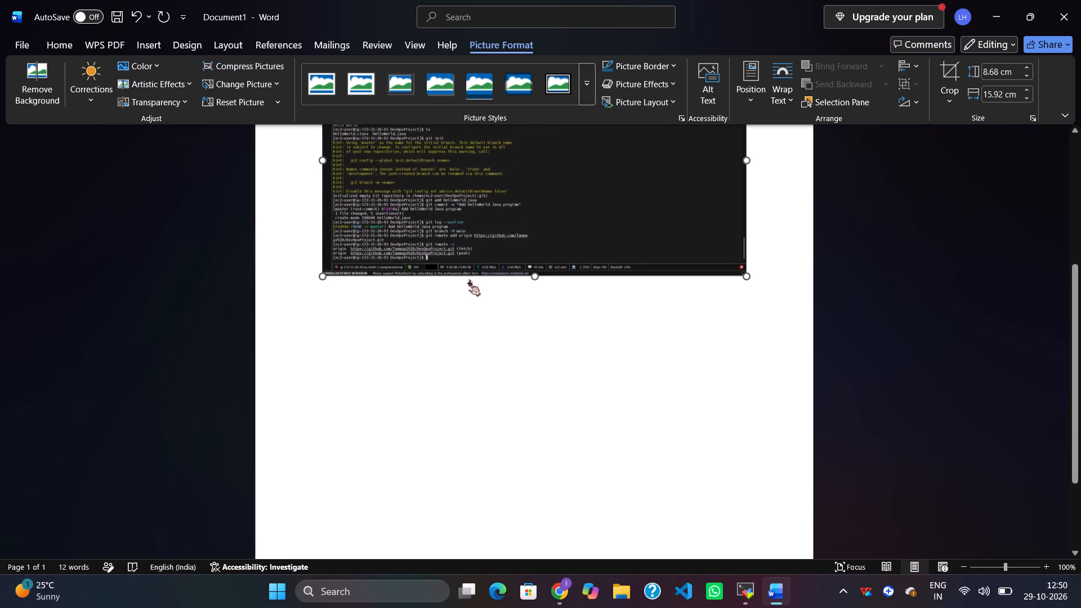
scroll(468, 279, "down", 1)
left_click(410, 250)
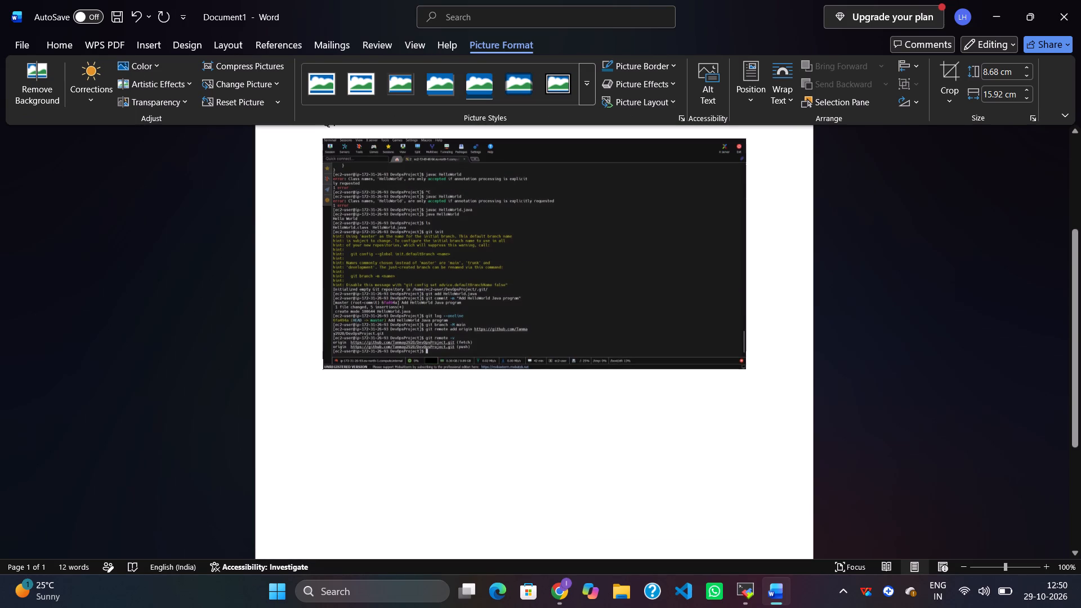
scroll(498, 271, "up", 3)
scroll(498, 271, "down", 1)
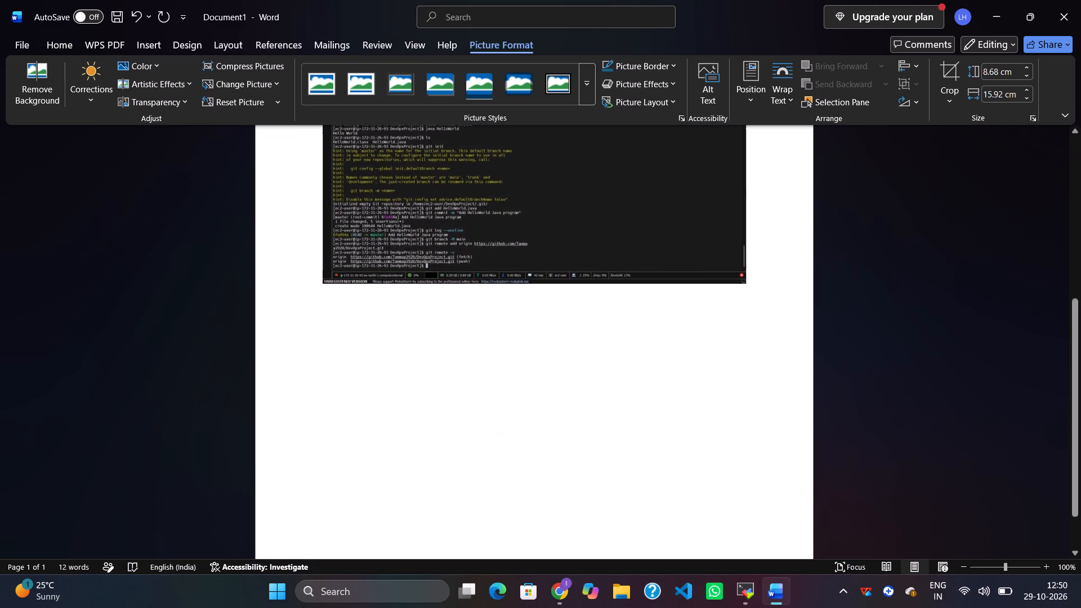
double_click(356, 226)
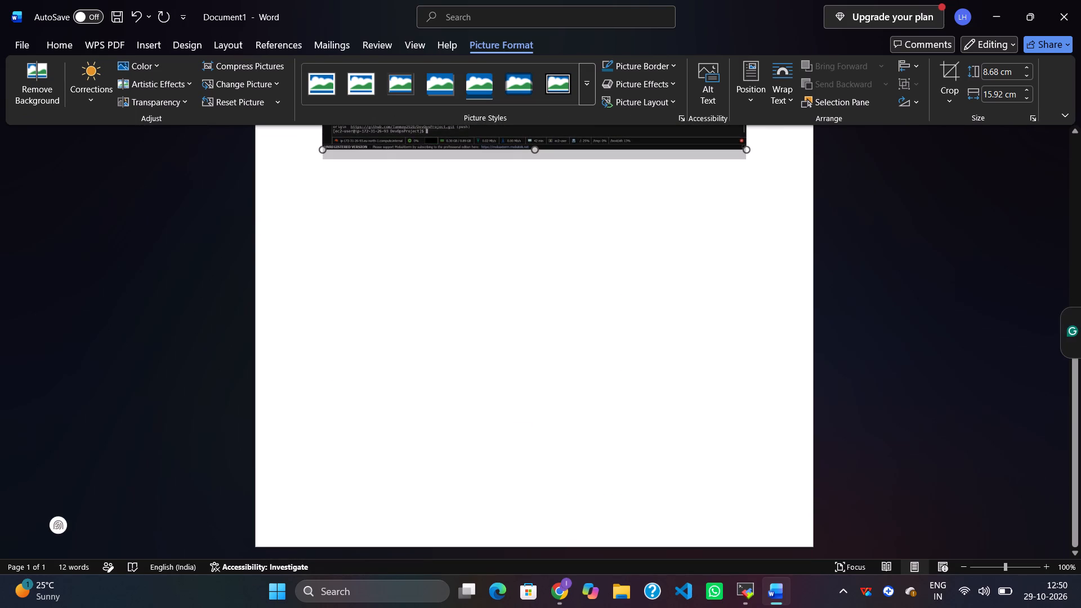
left_click(303, 220)
scroll(361, 273, "down", 1)
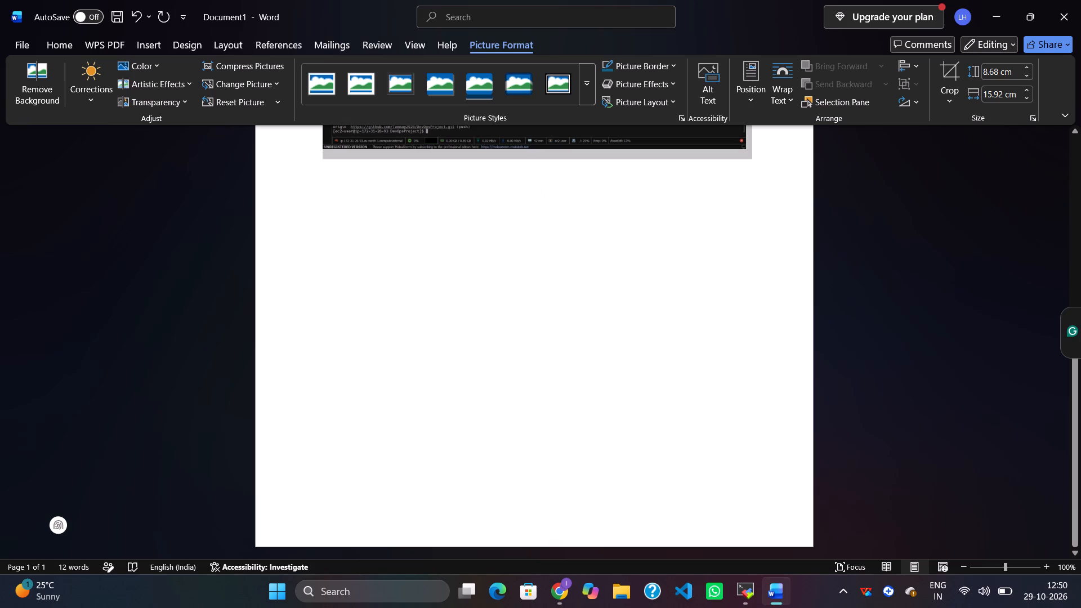
scroll(361, 273, "down", 2)
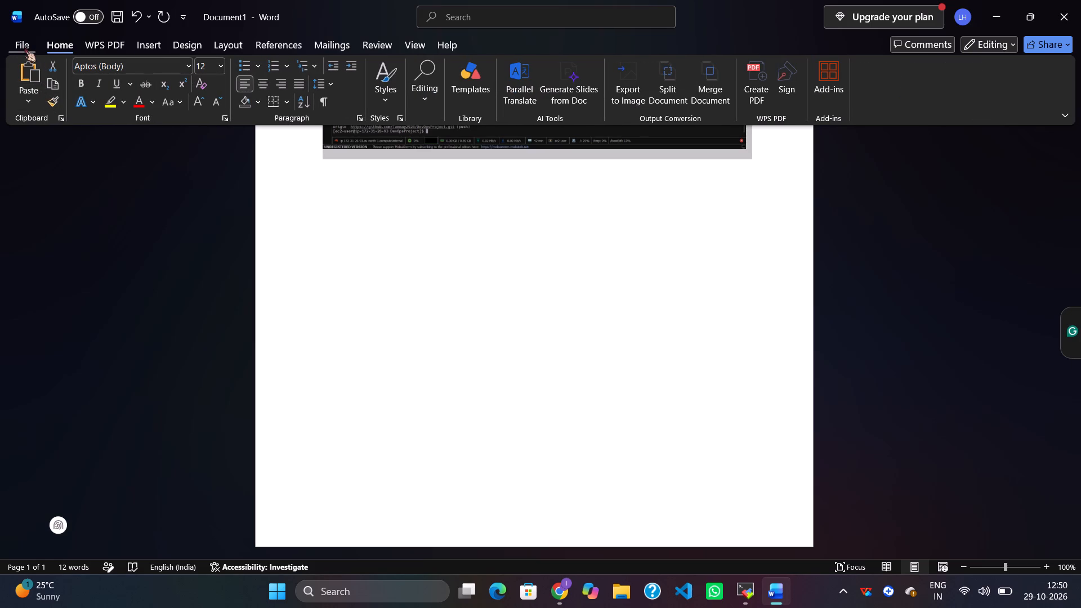
left_click(24, 46)
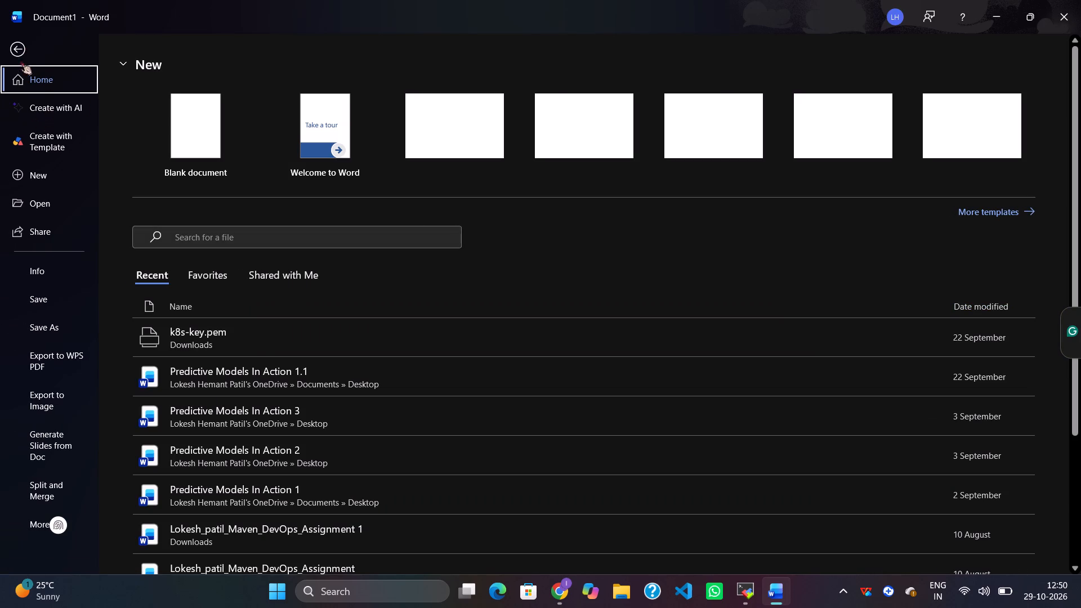
left_click(18, 50)
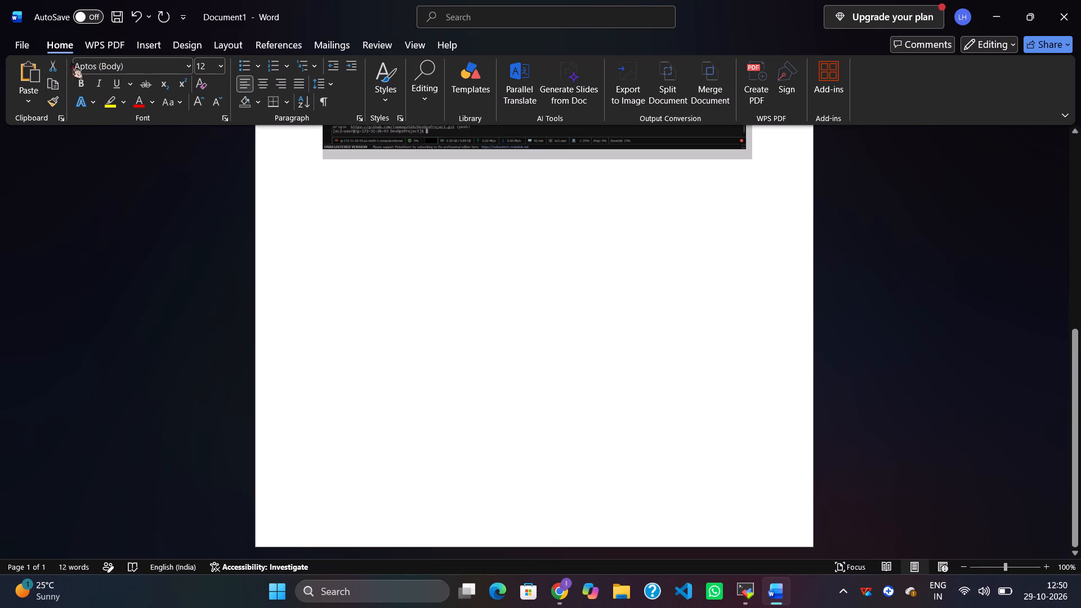
left_click(331, 260)
scroll(420, 287, "down", 4)
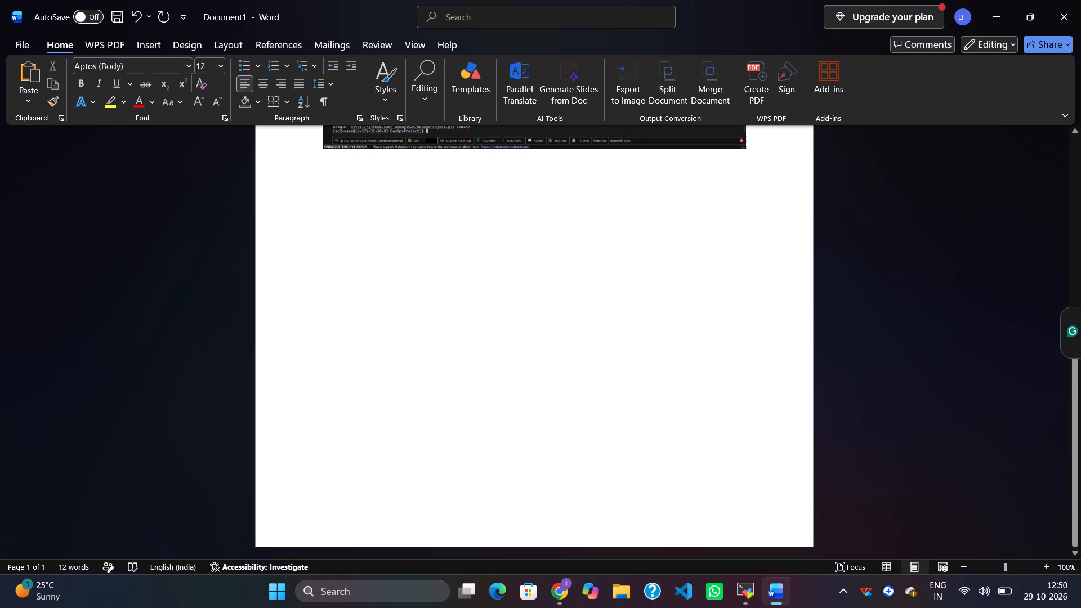
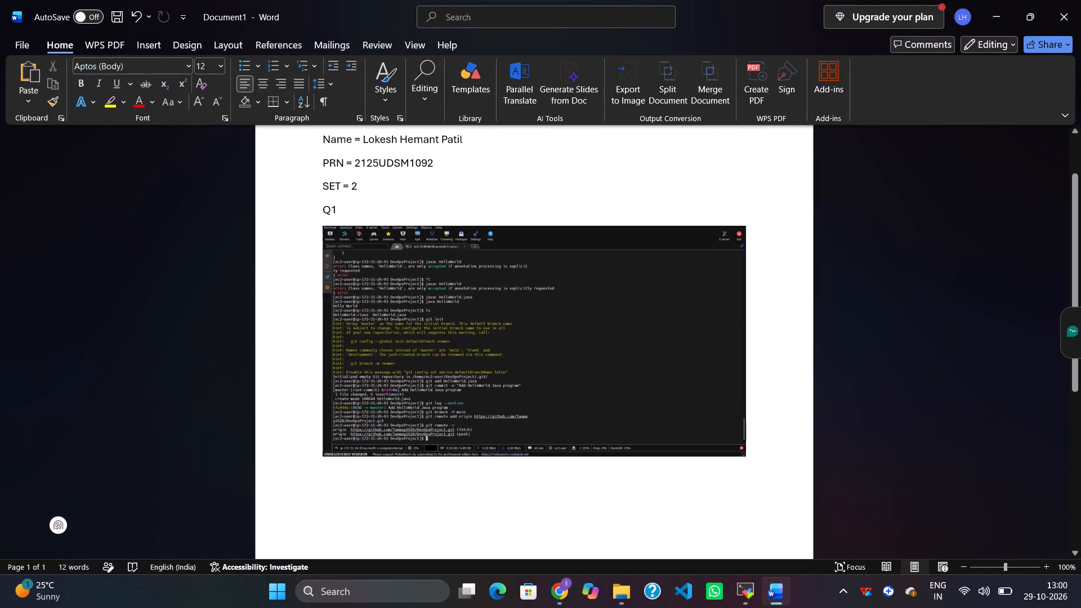
Place the text cursor in the blank space below the Q1 terminal screenshot to continue the answer document.
scroll(511, 302, "down", 2)
left_click(369, 225)
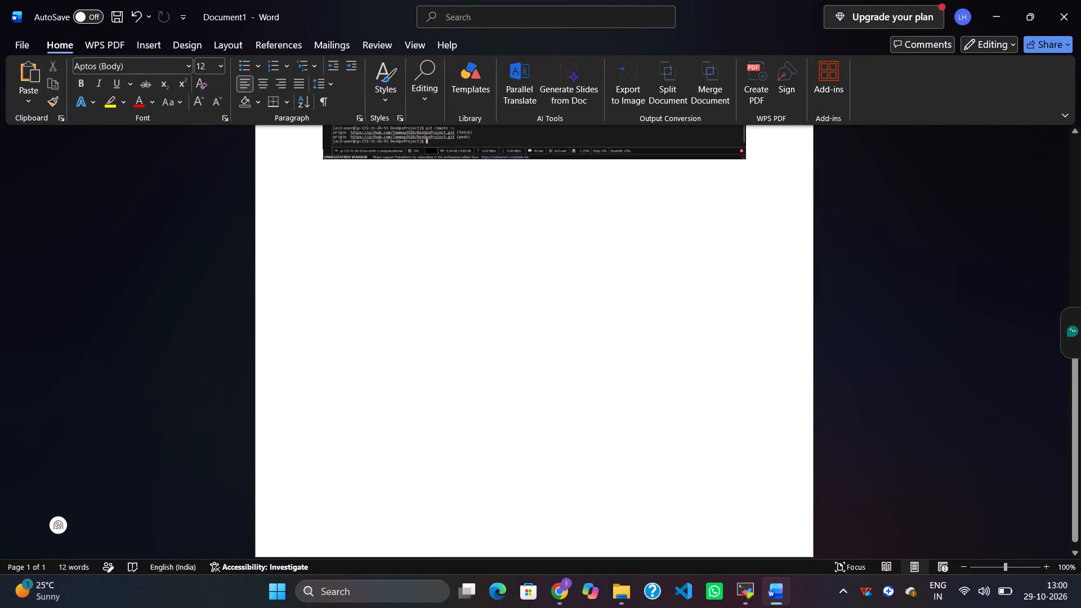
double_click(325, 212)
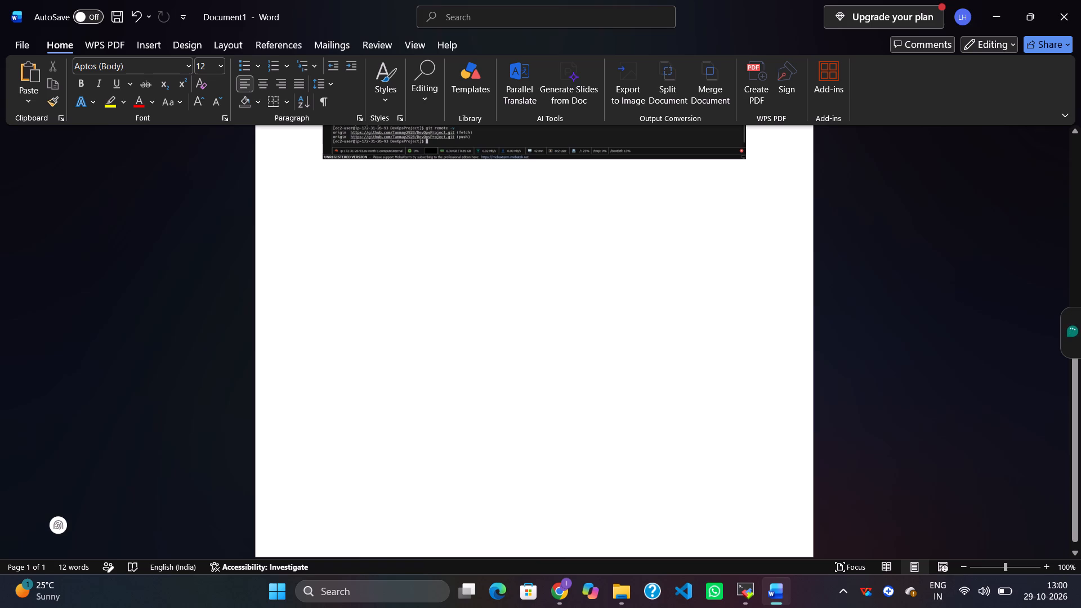
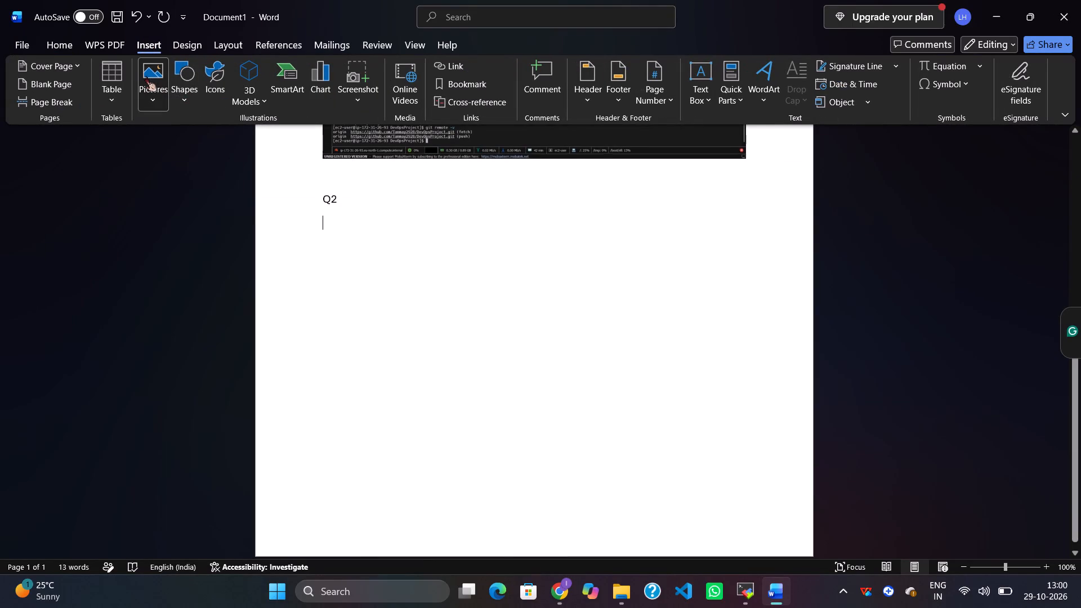
Insert the terminal screenshot of the Maven build and its target folder listing from Downloads under the Q2 heading.
left_click(178, 142)
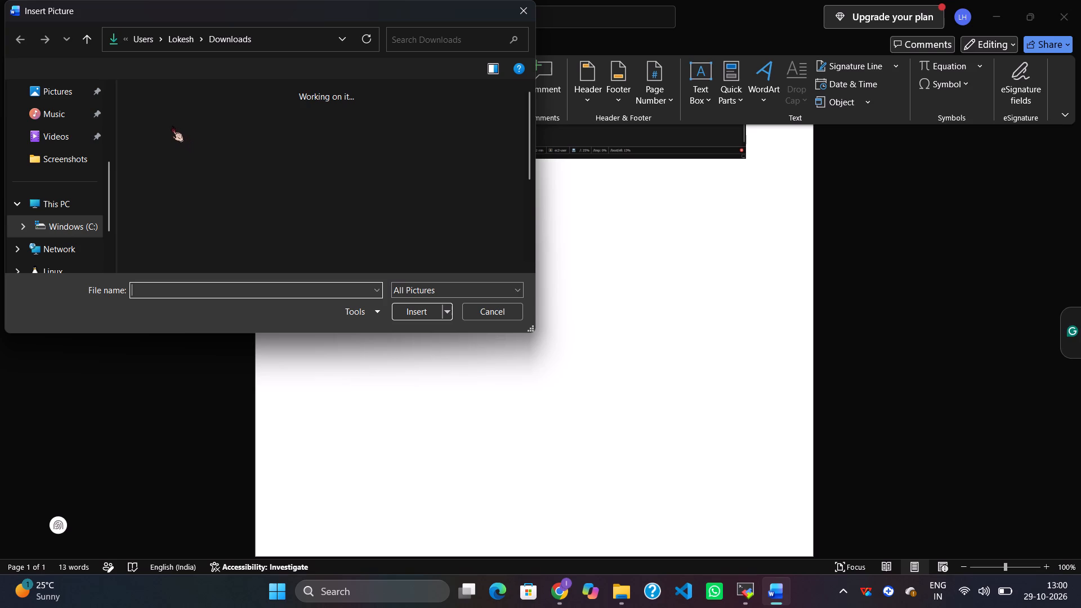
double_click(185, 117)
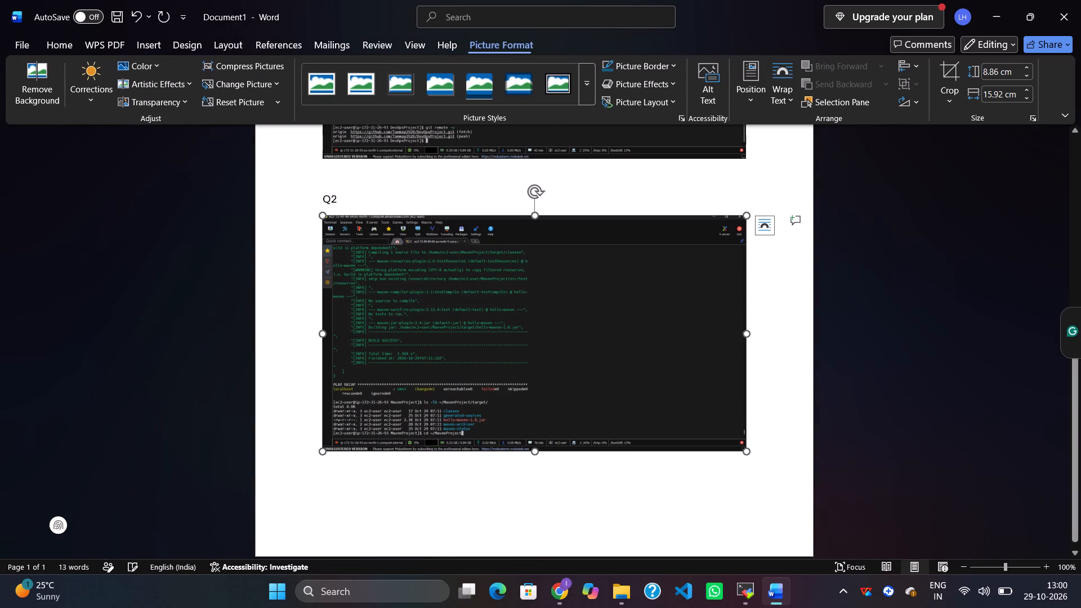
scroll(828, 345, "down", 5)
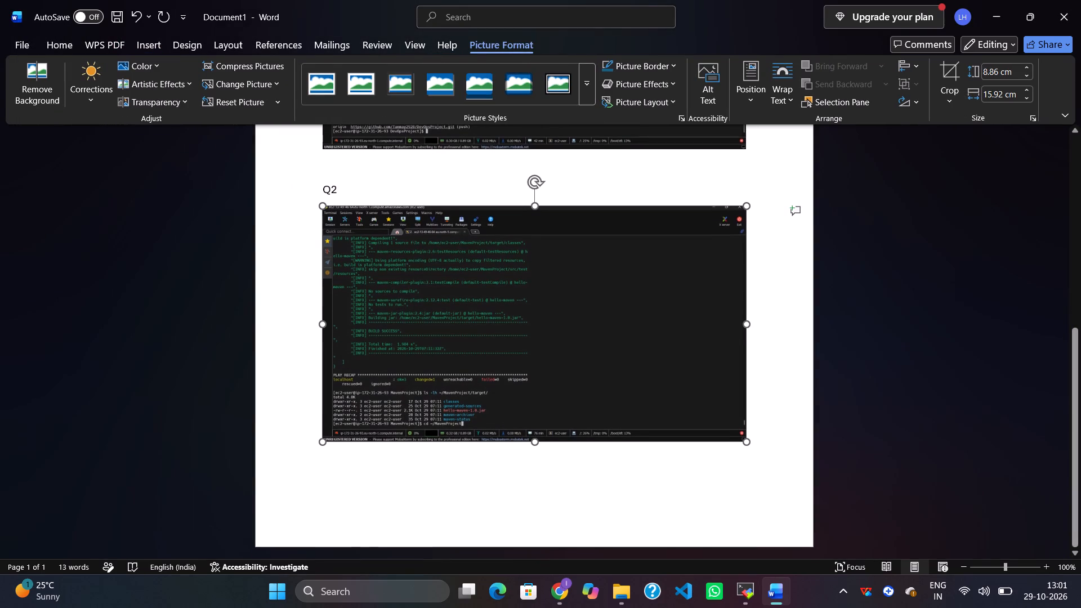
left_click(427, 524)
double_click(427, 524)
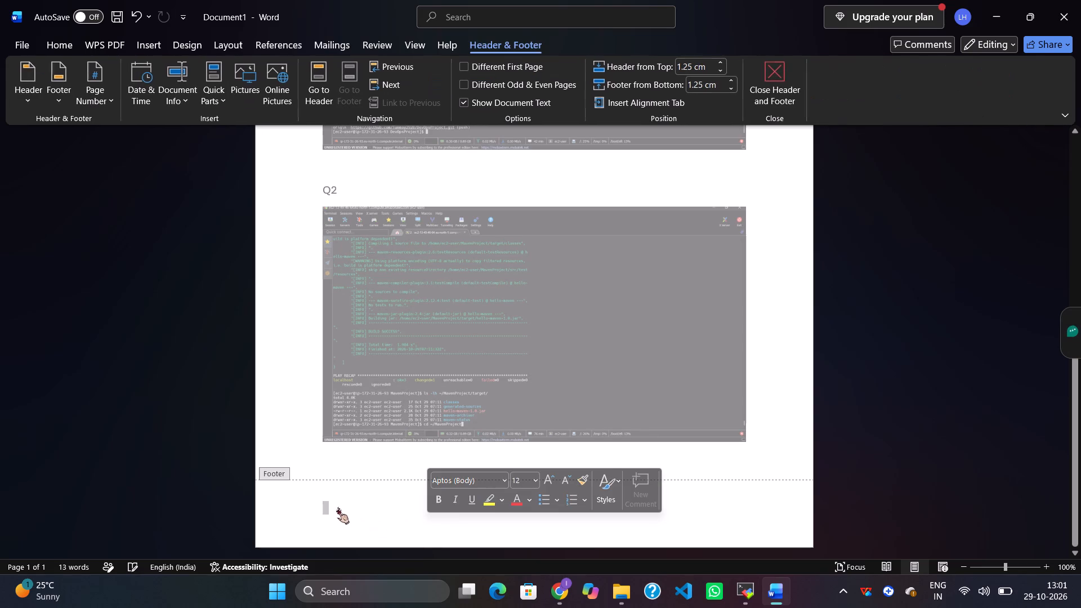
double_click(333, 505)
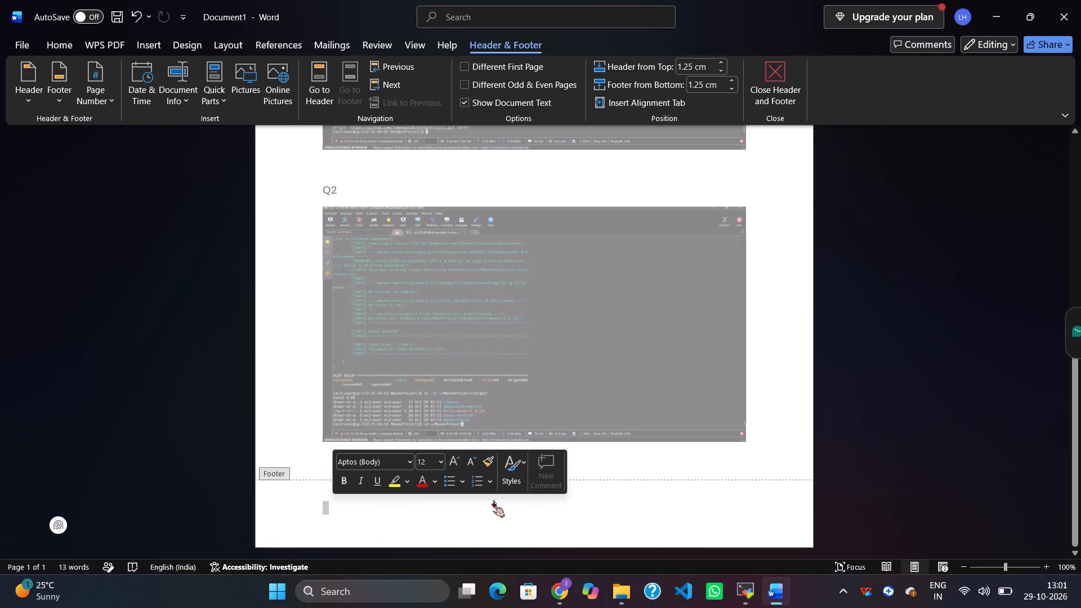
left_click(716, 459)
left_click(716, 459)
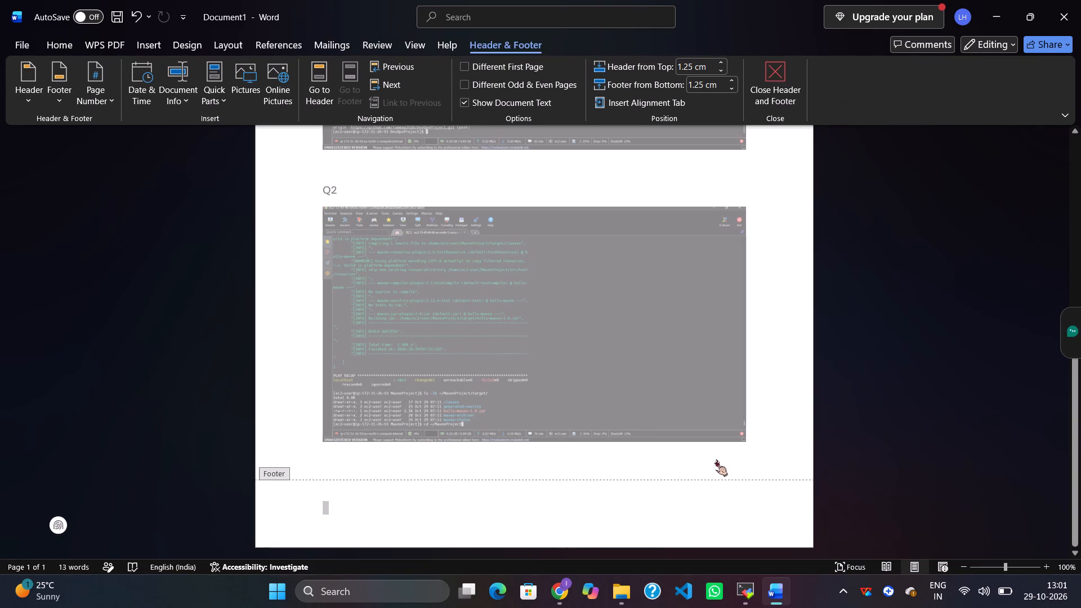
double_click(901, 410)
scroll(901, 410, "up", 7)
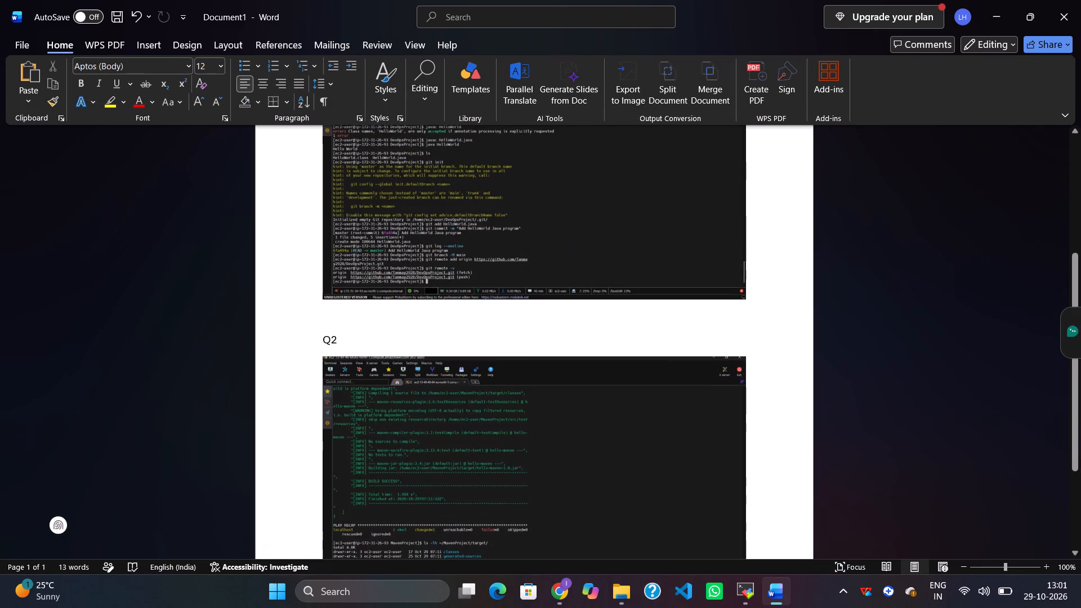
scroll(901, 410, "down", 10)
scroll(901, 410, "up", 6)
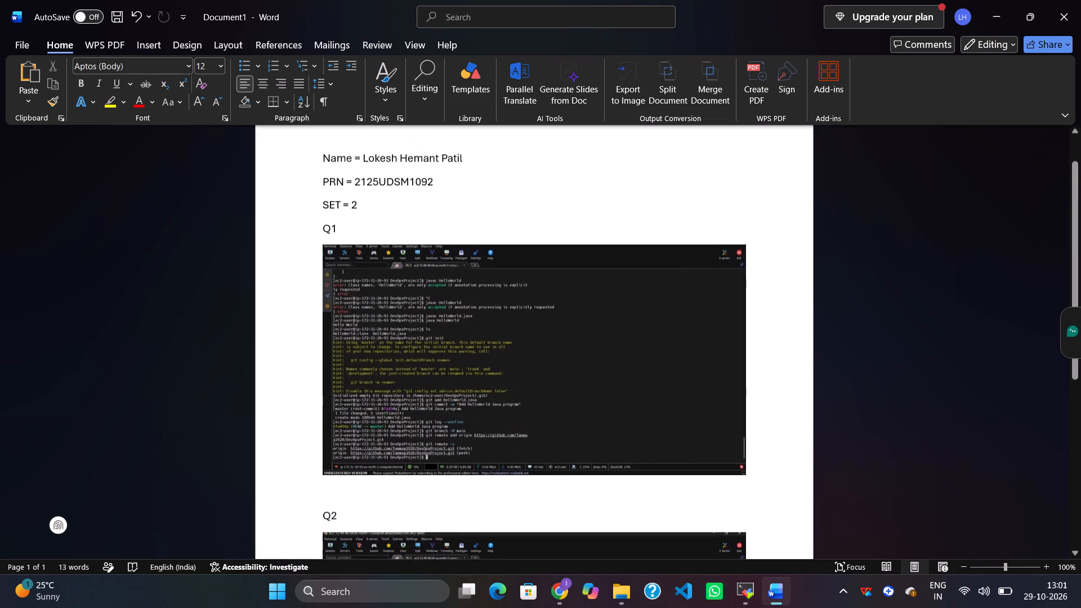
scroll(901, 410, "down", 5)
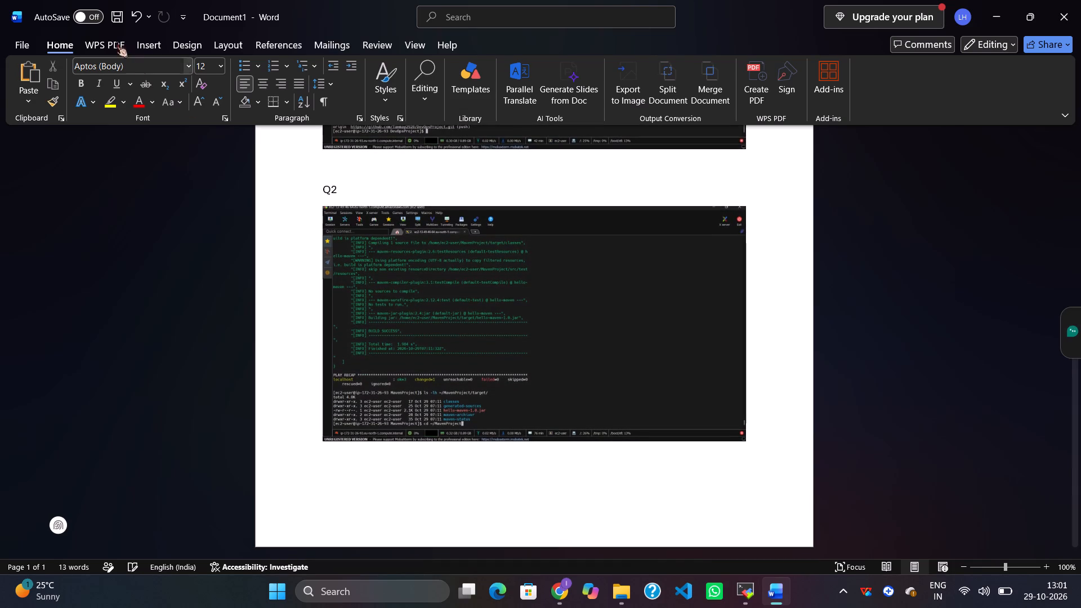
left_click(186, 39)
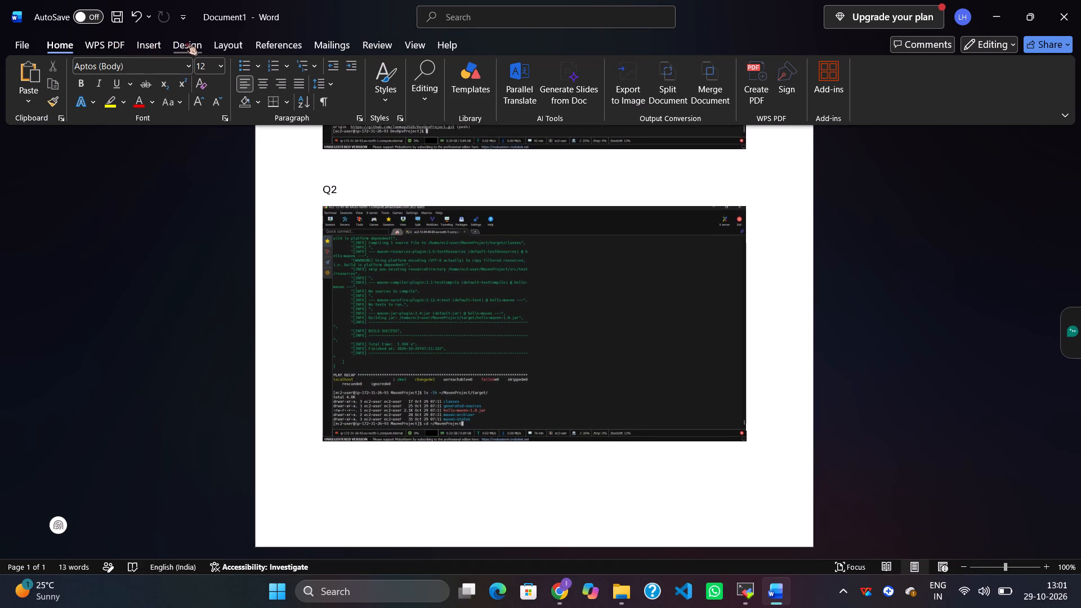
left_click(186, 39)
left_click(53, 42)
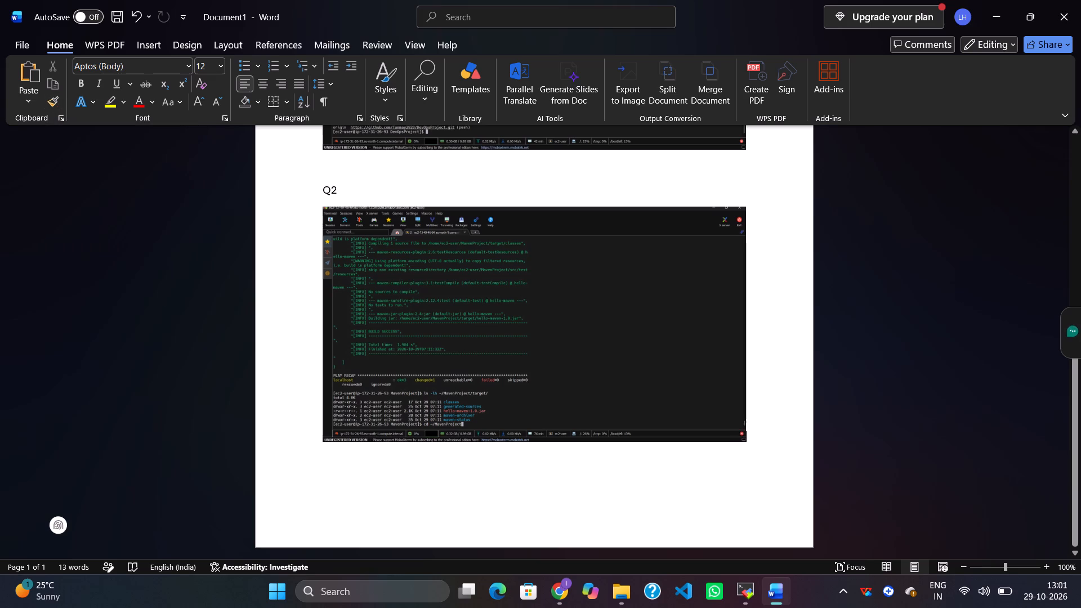
Add the label "Q3" on its own line below the Q2 screenshot and start an empty line after it.
double_click(341, 480)
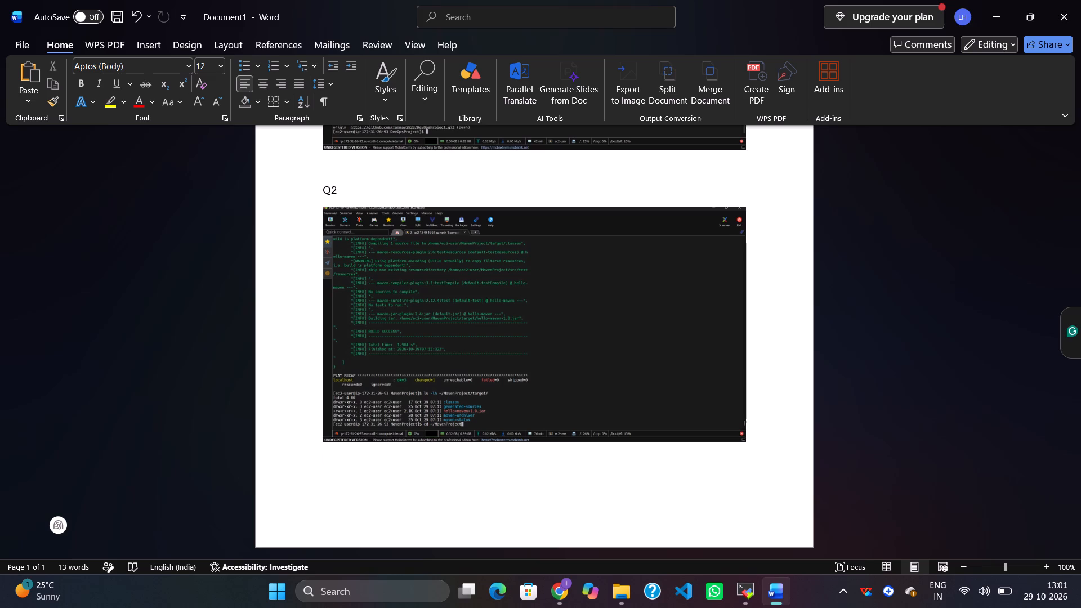
key("shift+q")
type("33")
key("BackSpace")
key("Return")
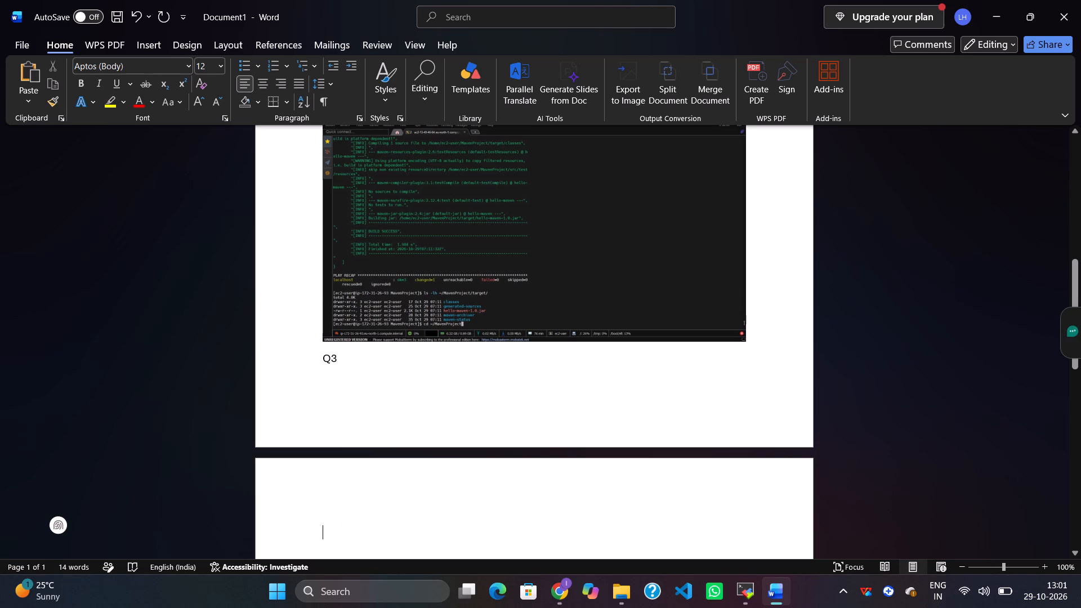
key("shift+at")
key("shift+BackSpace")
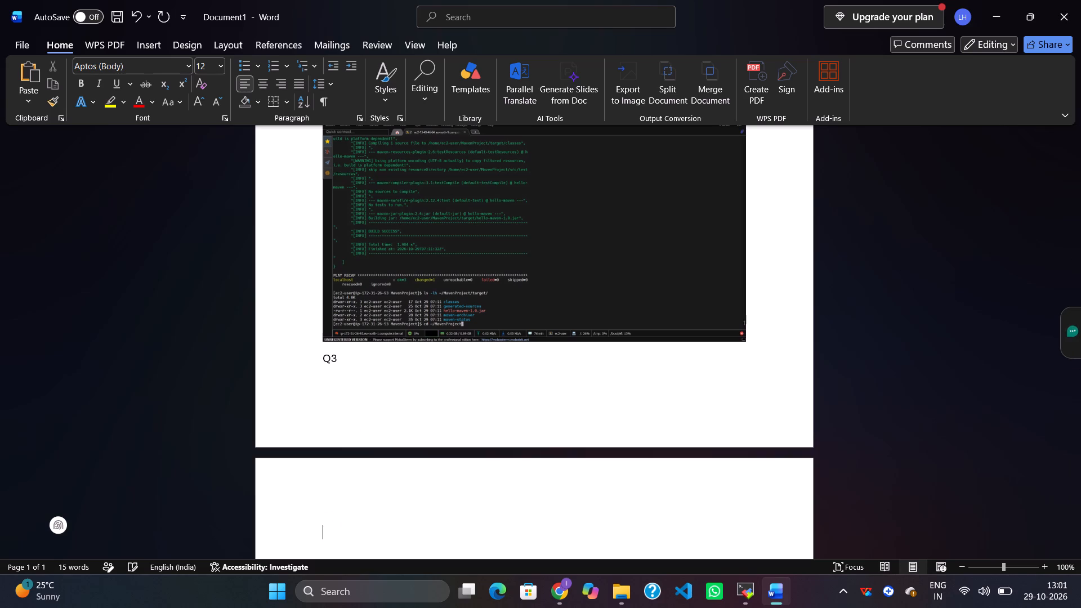
Move the "Q3" label to the second page by entering it there and deleting the one below the Q2 screenshot.
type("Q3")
left_click(338, 356)
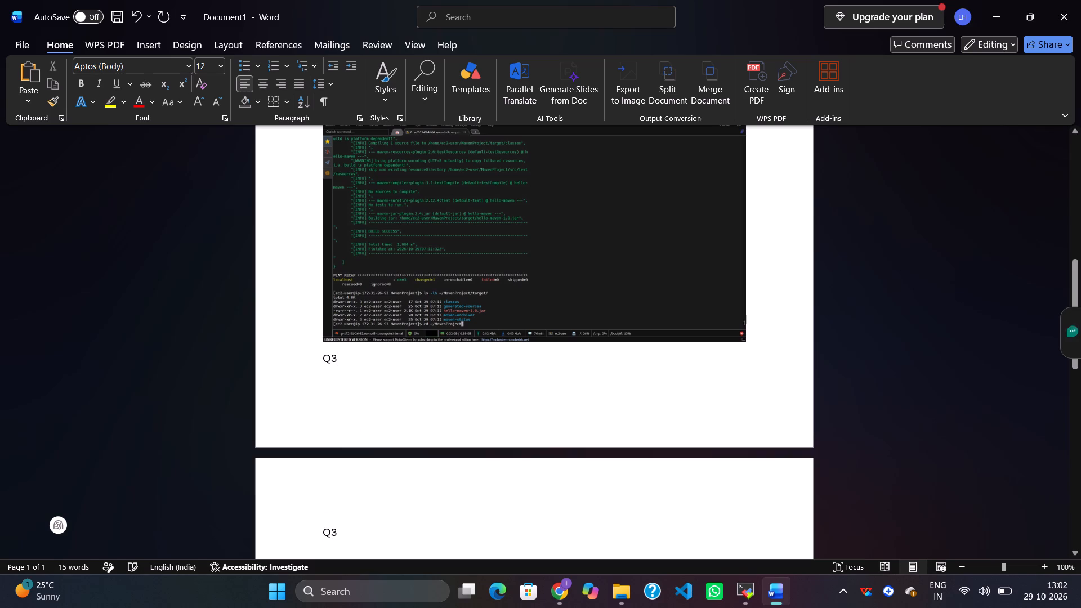
key("BackSpace")
key("BackSpace")
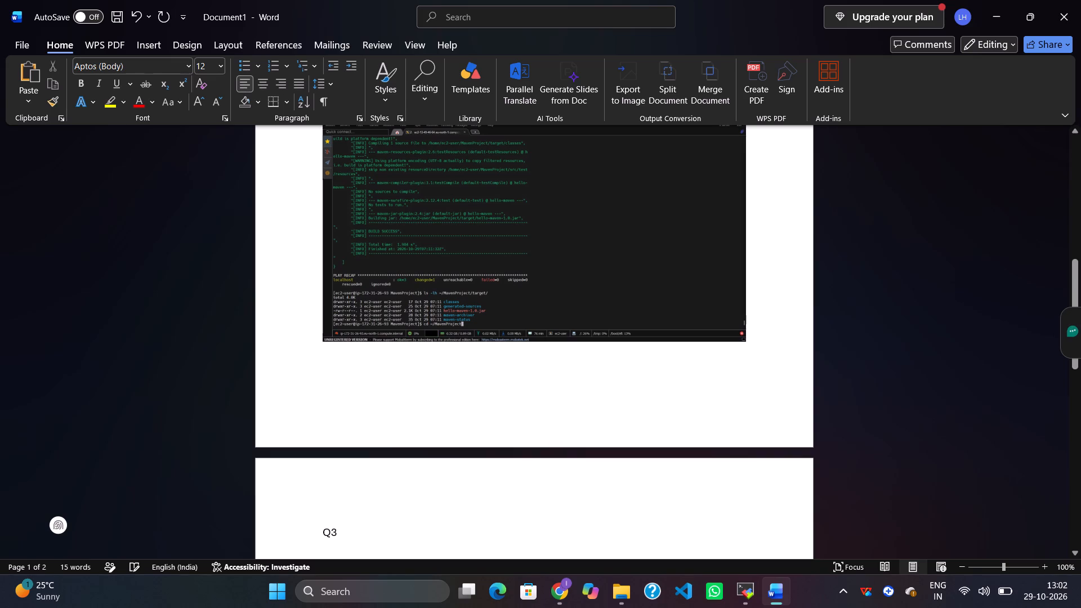
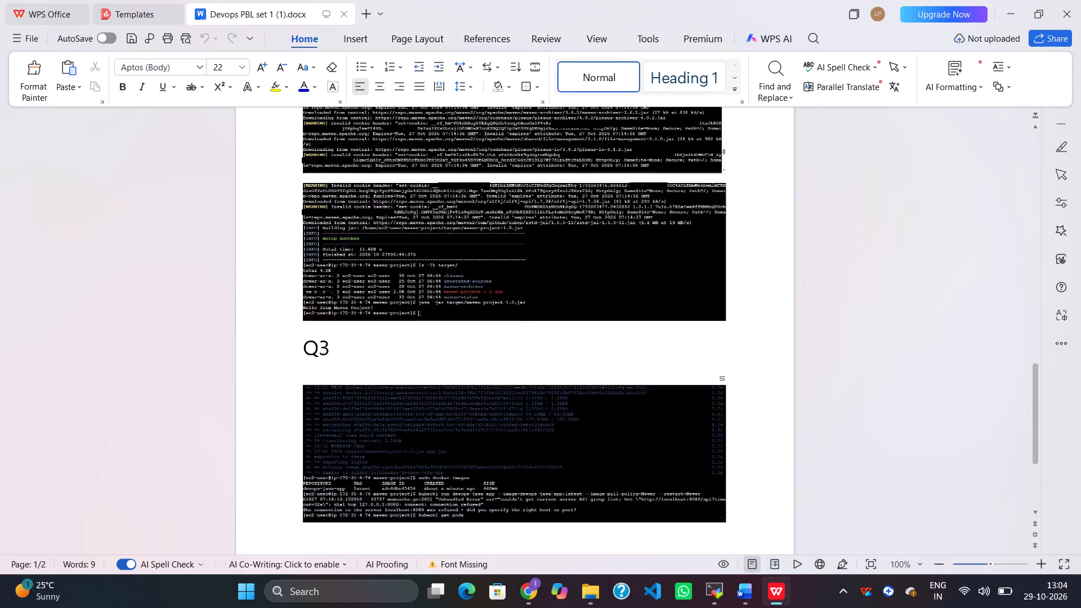
Replace the student name after "Name=" on the first page with the new student's full name, keeping the PRN on its own line.
scroll(589, 345, "up", 3)
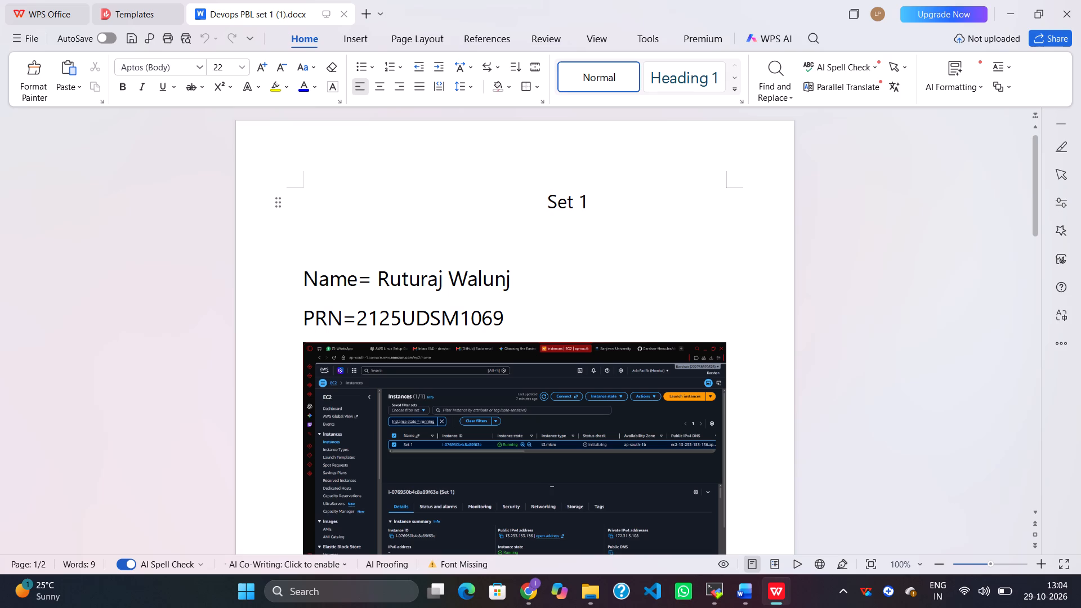
scroll(735, 373, "down", 3)
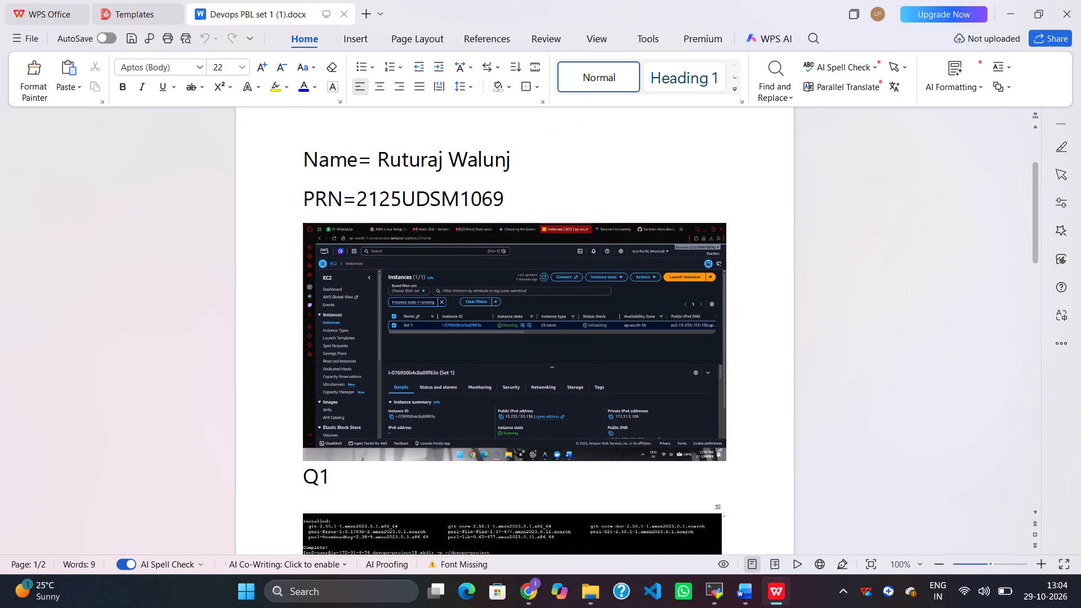
scroll(735, 373, "down", 1)
scroll(735, 373, "up", 5)
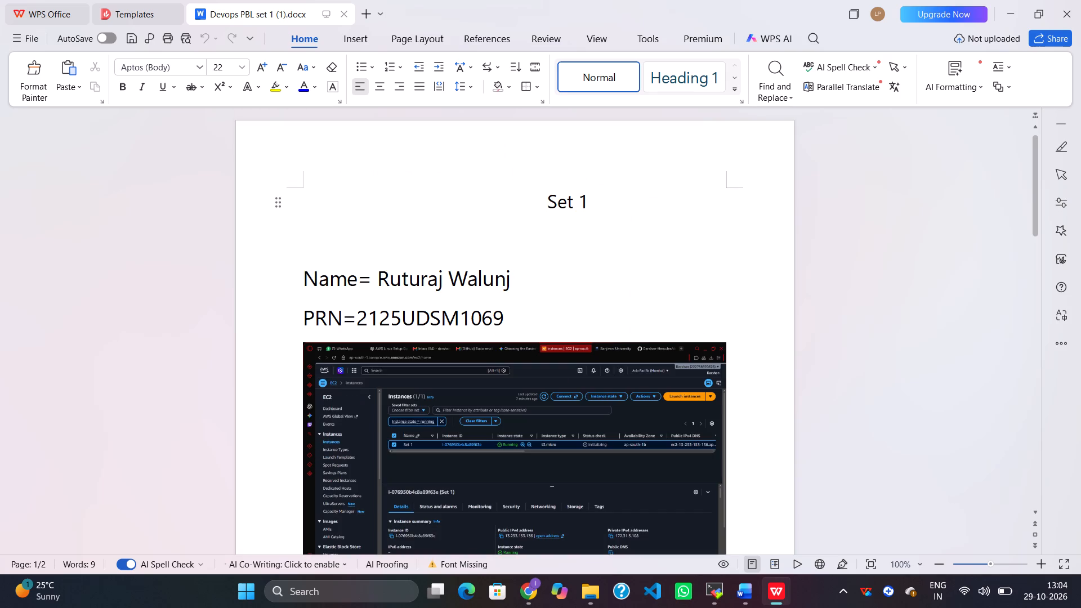
double_click(514, 283)
key("BackSpace")
key("BackSpace")
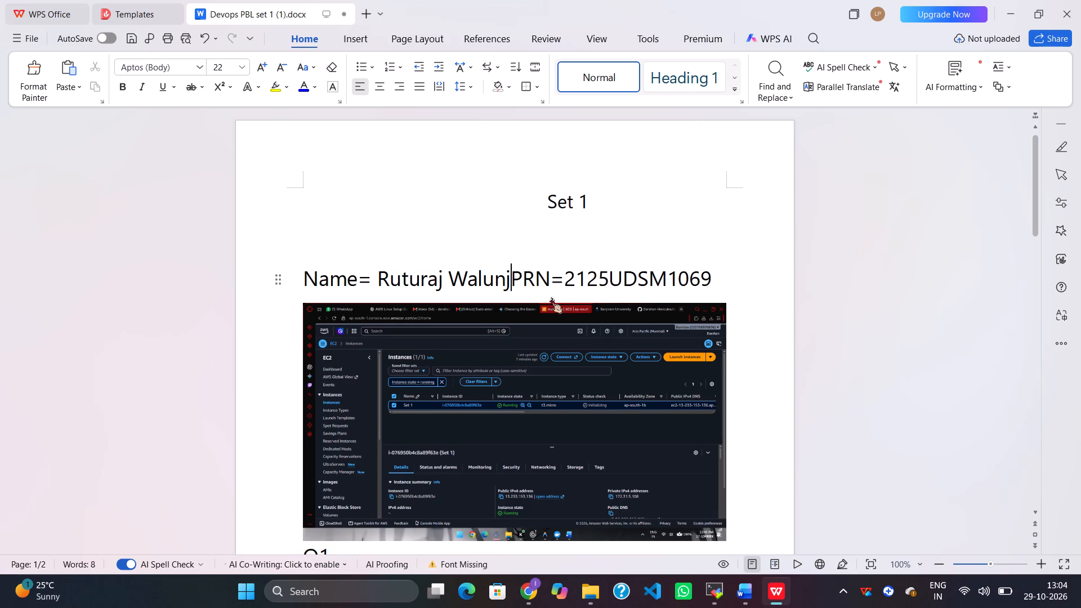
key("BackSpace")
key("BackSpace")
key("BackSpace")
key("BackSpace")
key("BackSpace")
key("BackSpace")
key("BackSpace")
key("BackSpace")
key("BackSpace")
key("BackSpace")
key("BackSpace")
key("BackSpace")
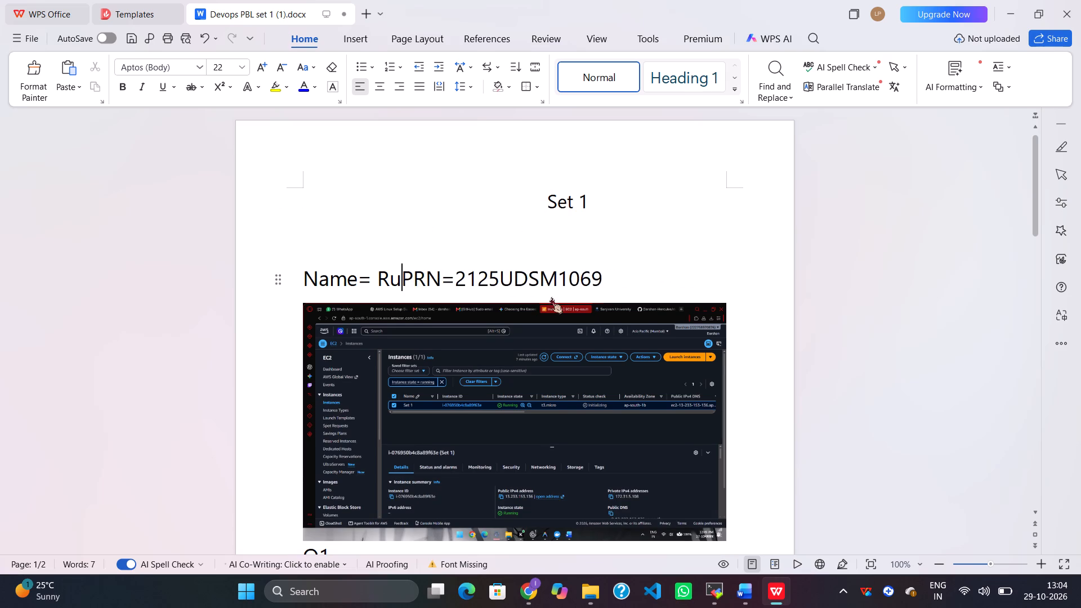
key("BackSpace")
key("BackSpace")
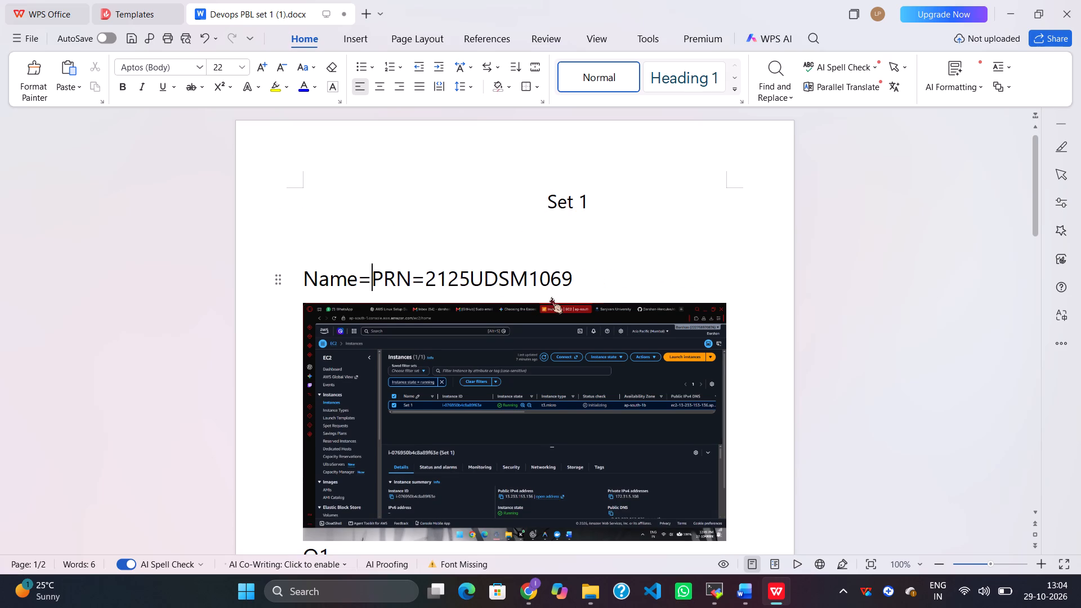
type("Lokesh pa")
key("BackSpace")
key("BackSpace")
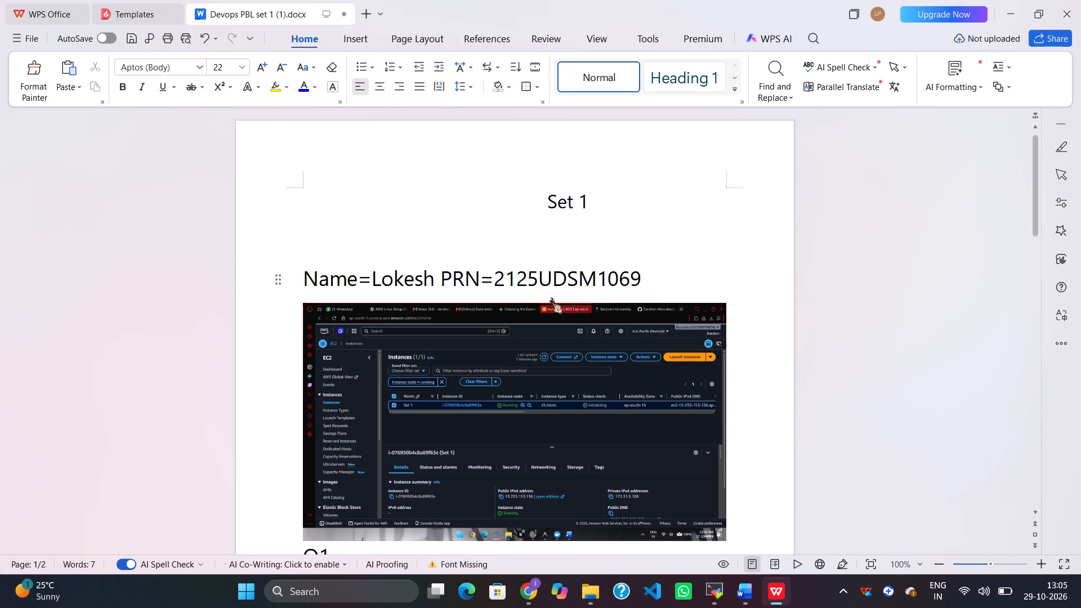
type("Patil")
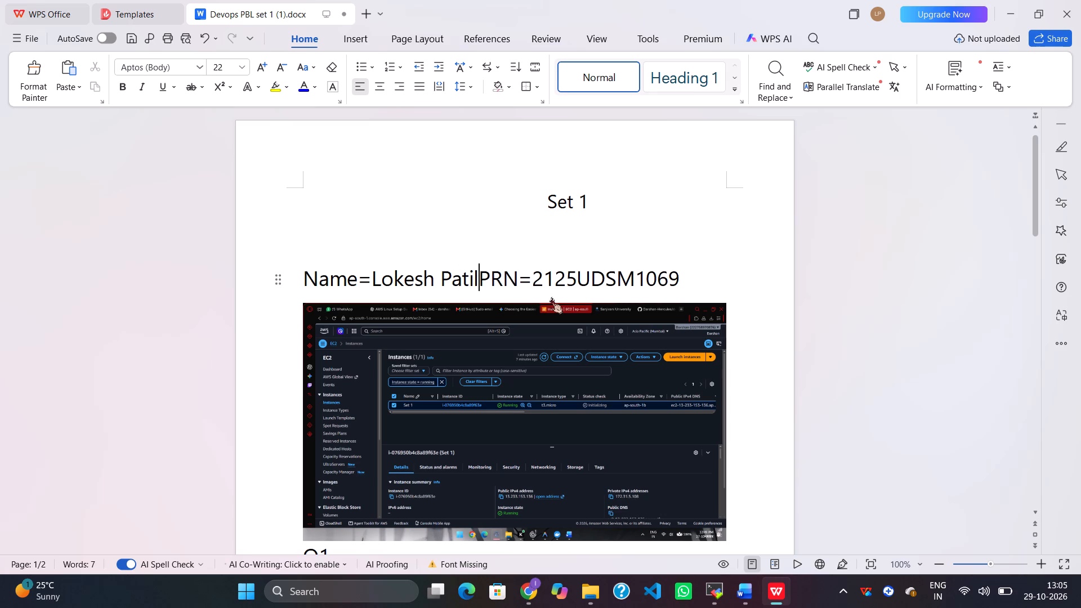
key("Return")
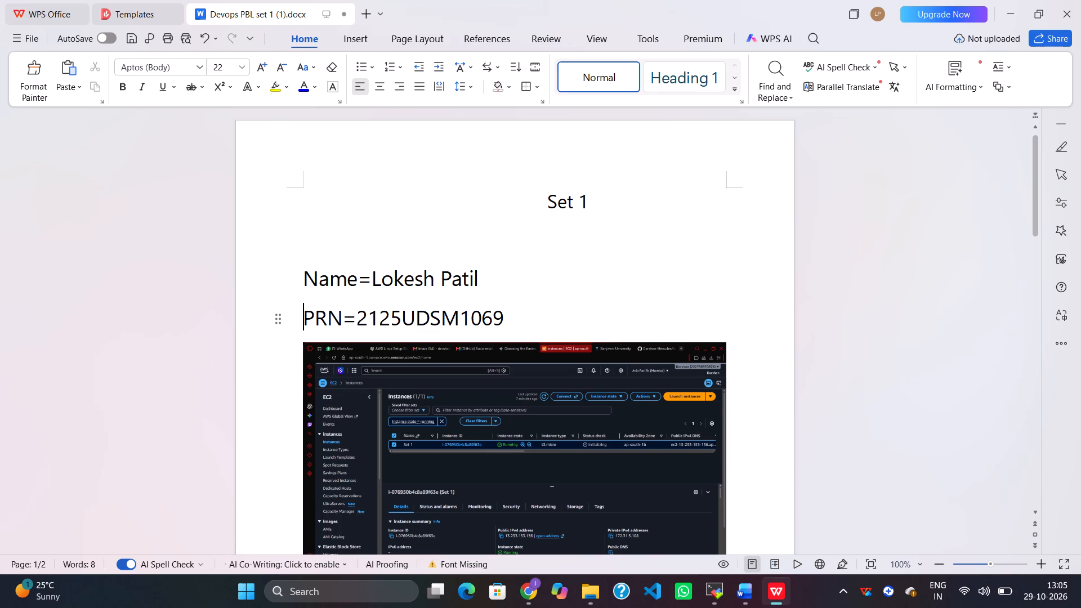
Change the last two digits of the PRN below the name to match the new student's number.
left_click(504, 318)
key("BackSpace")
key("BackSpace")
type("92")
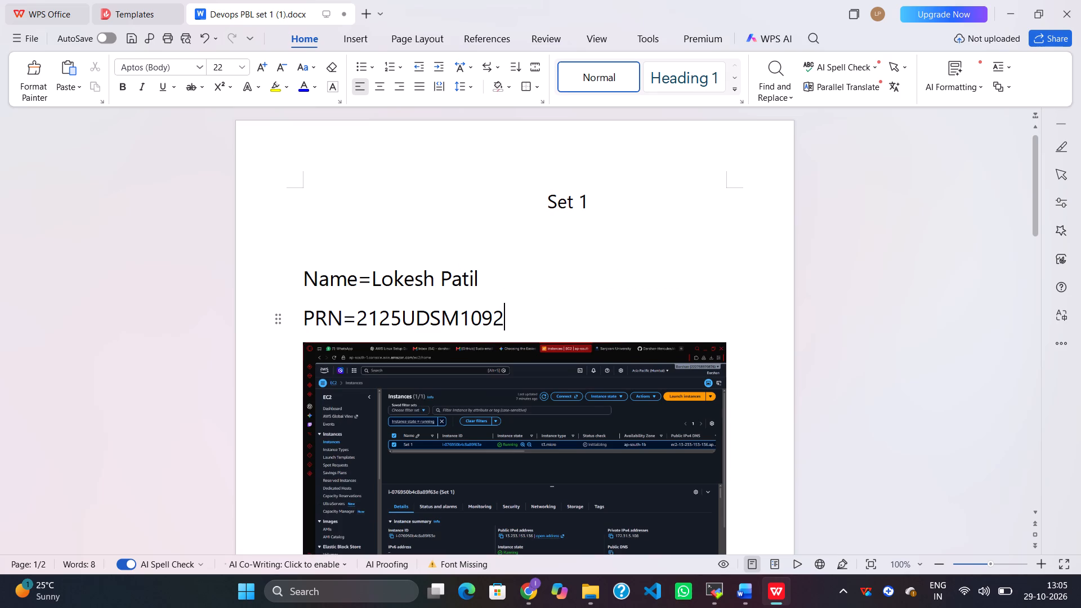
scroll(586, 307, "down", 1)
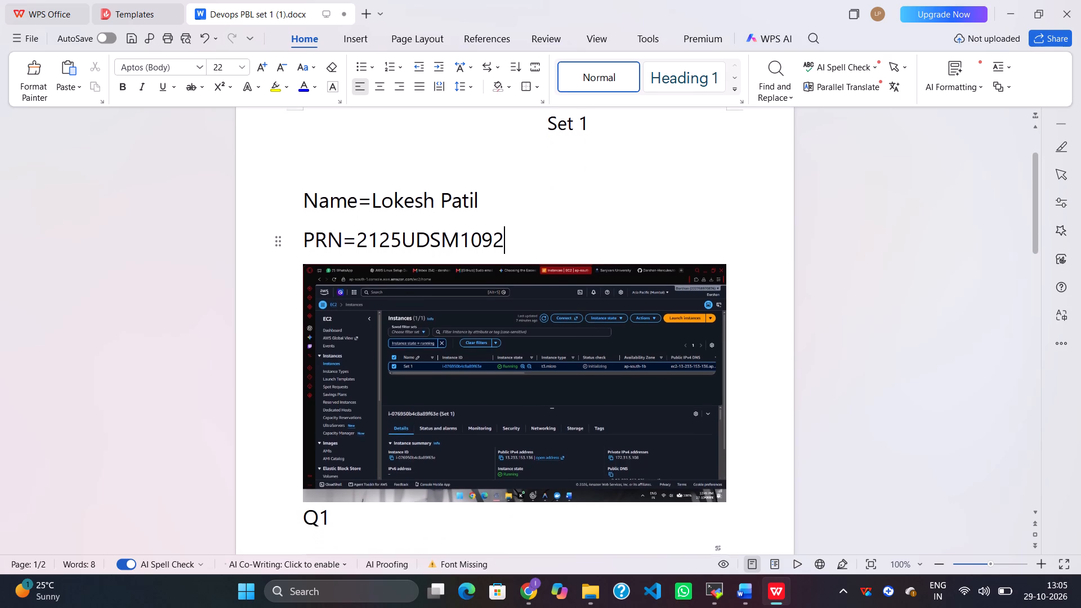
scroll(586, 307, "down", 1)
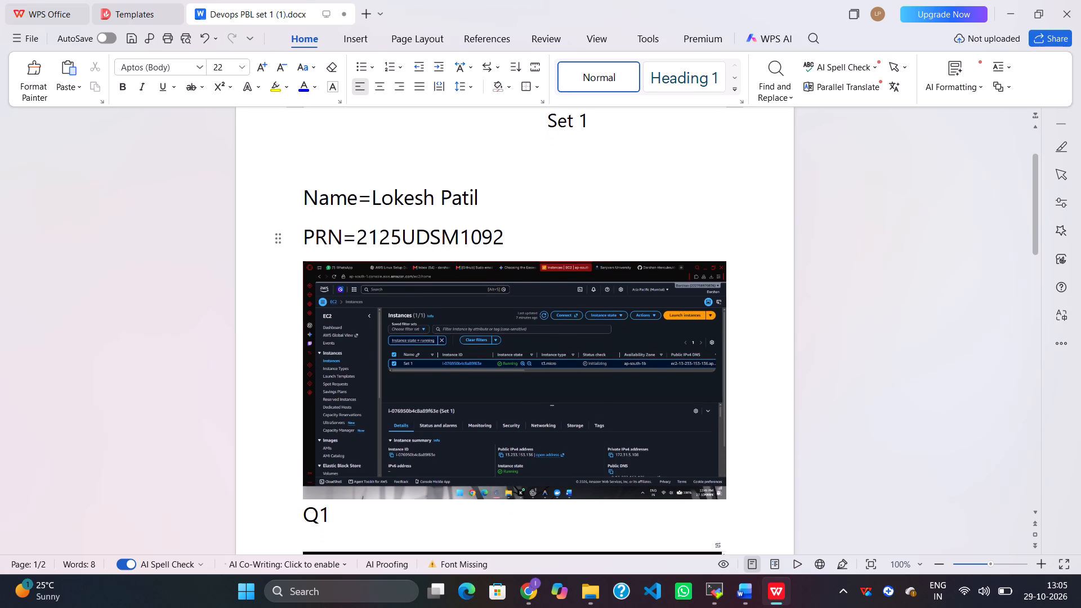
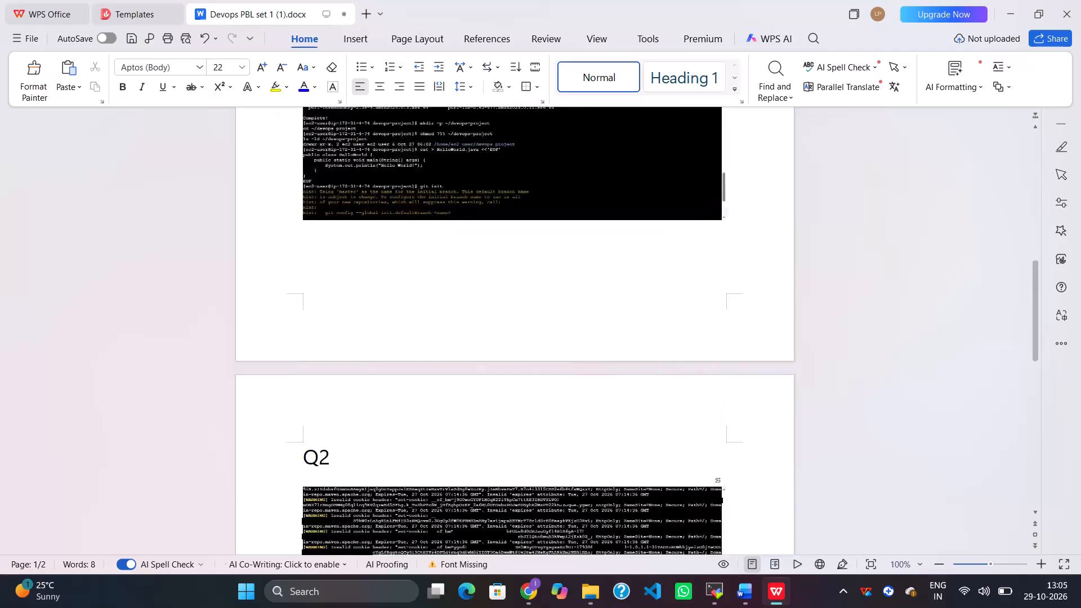
Review both pages of the document, from the name and PRN lines through the Q1, Q2 and Q3 screenshots.
scroll(586, 307, "down", 4)
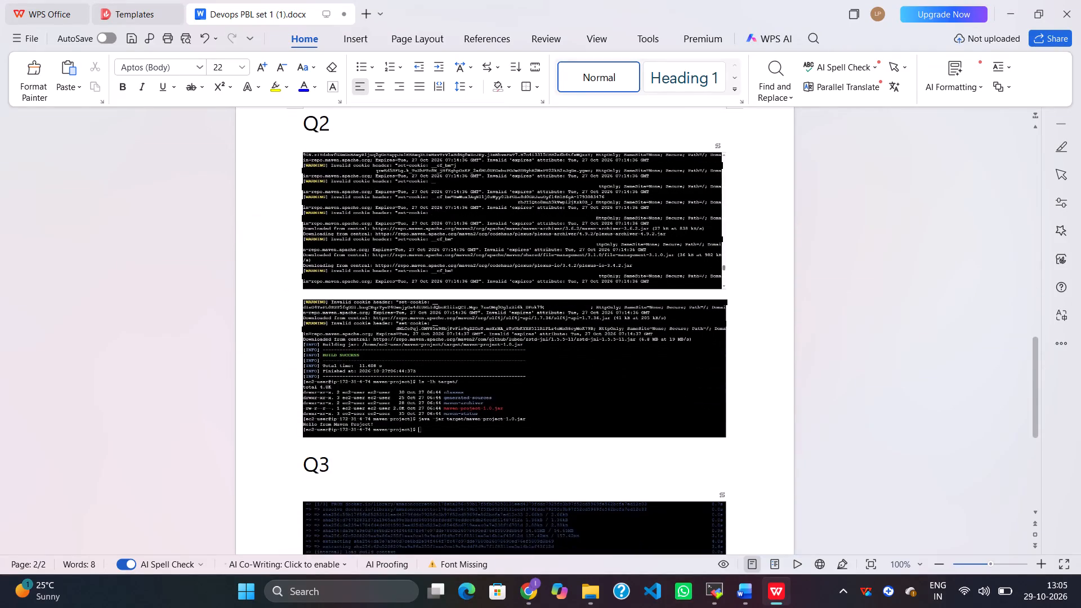
scroll(586, 307, "down", 3)
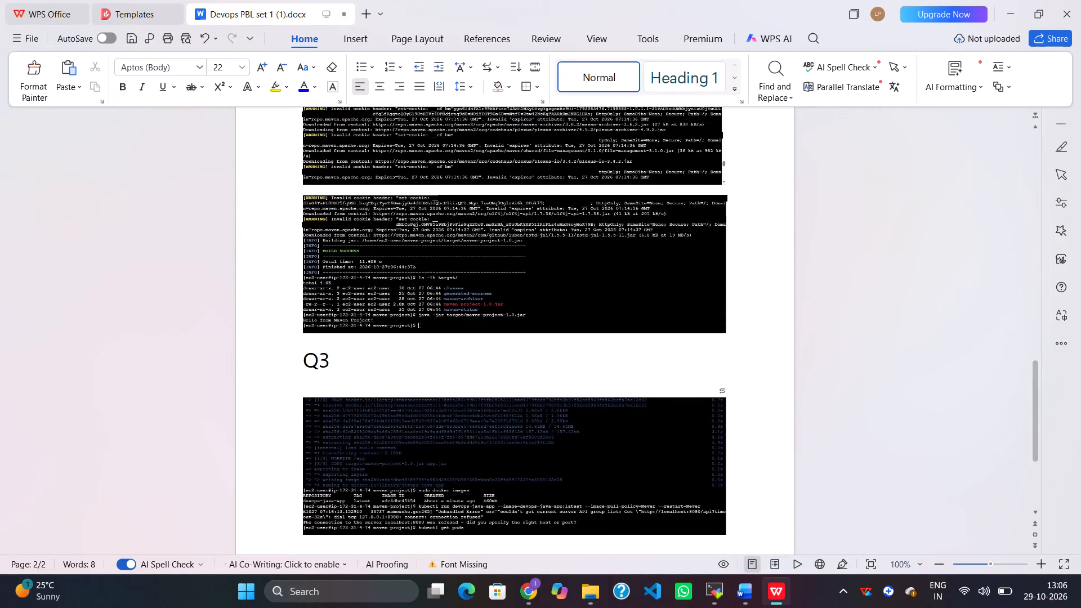
scroll(586, 307, "down", 1)
scroll(586, 307, "up", 11)
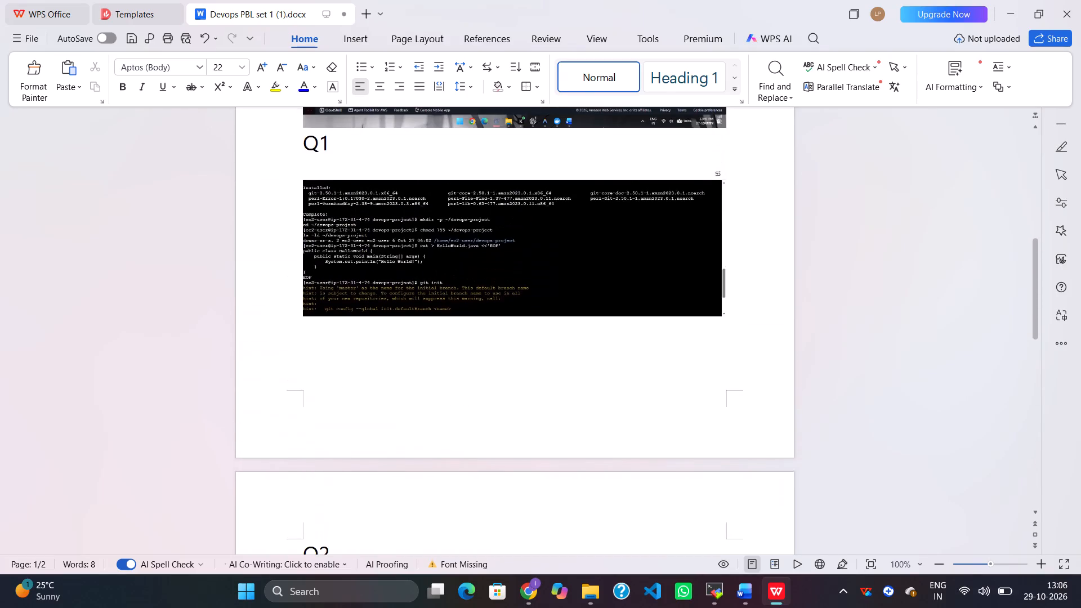
scroll(586, 307, "up", 6)
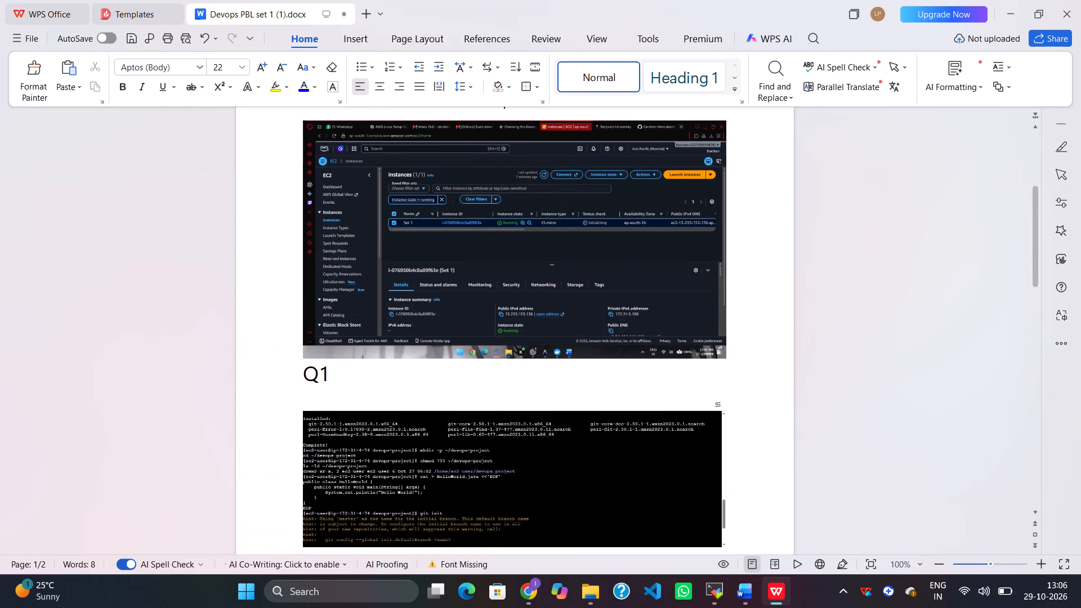
scroll(586, 307, "up", 1)
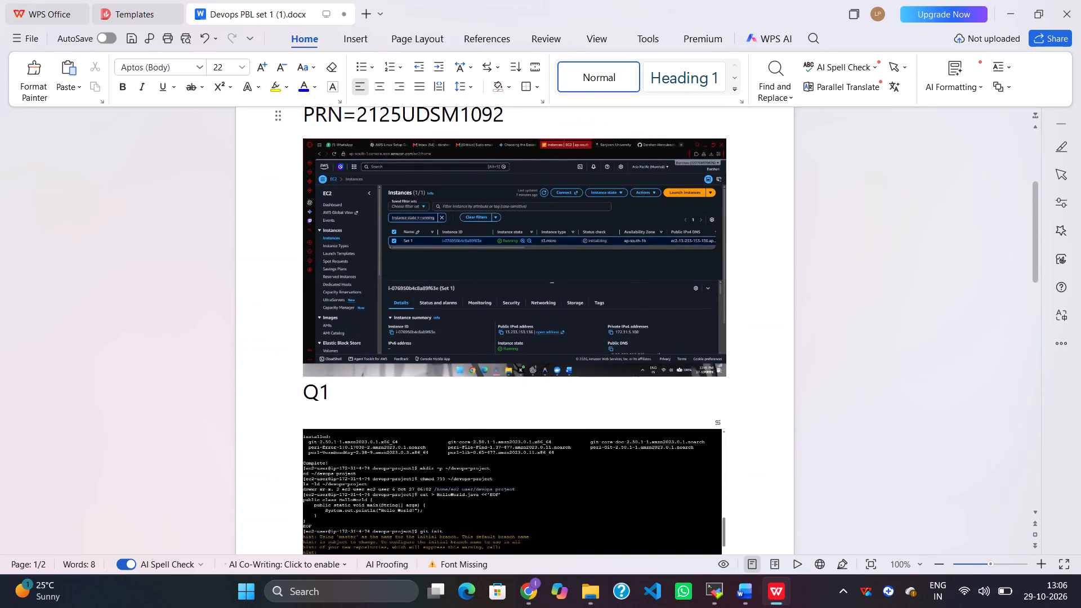
scroll(586, 307, "up", 3)
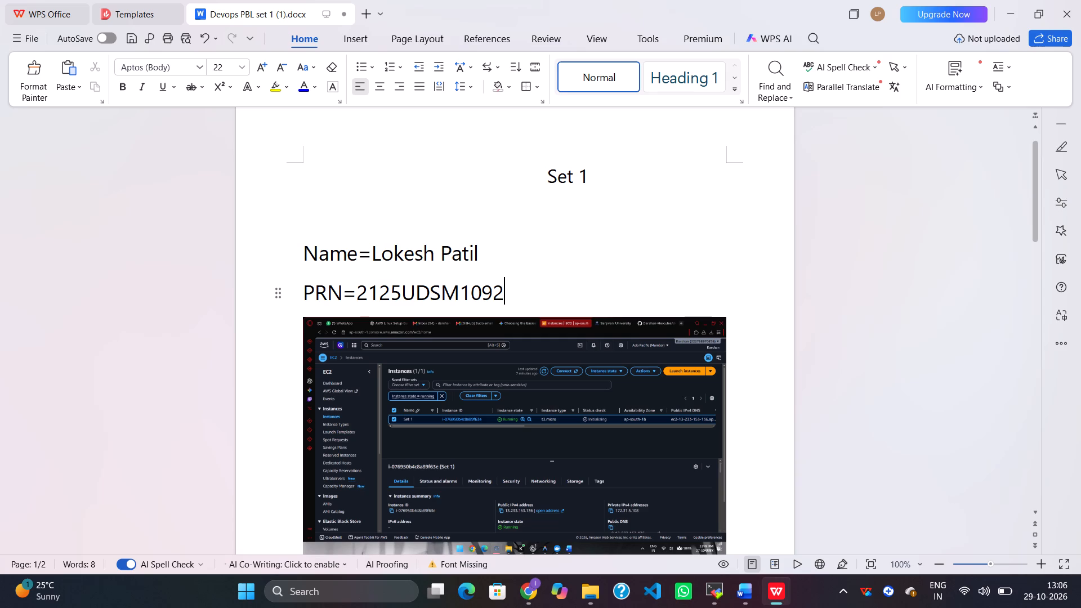
scroll(586, 307, "down", 2)
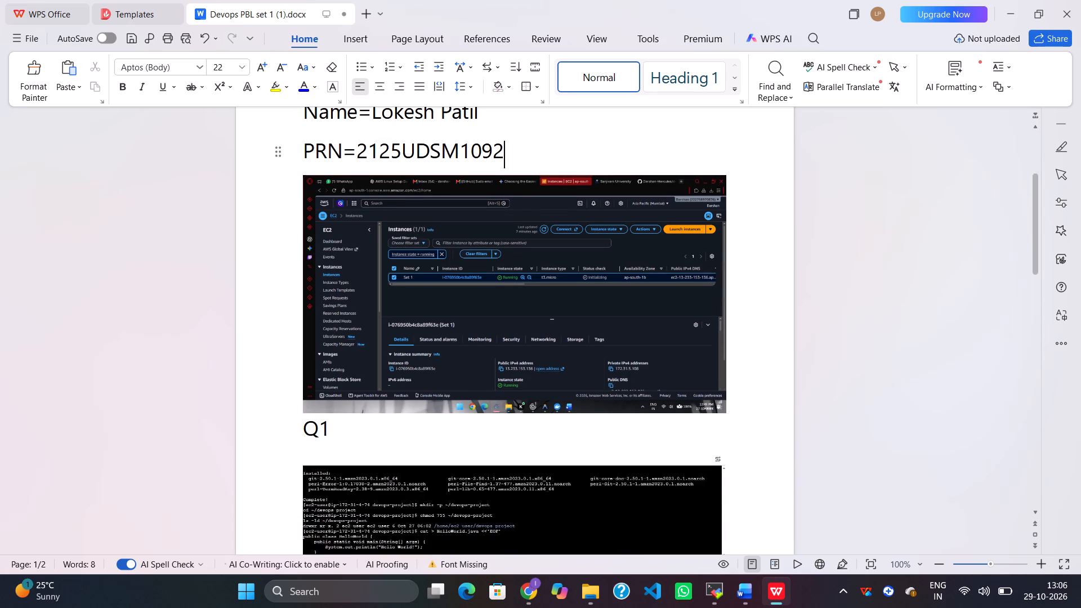
scroll(586, 307, "down", 6)
scroll(586, 307, "up", 12)
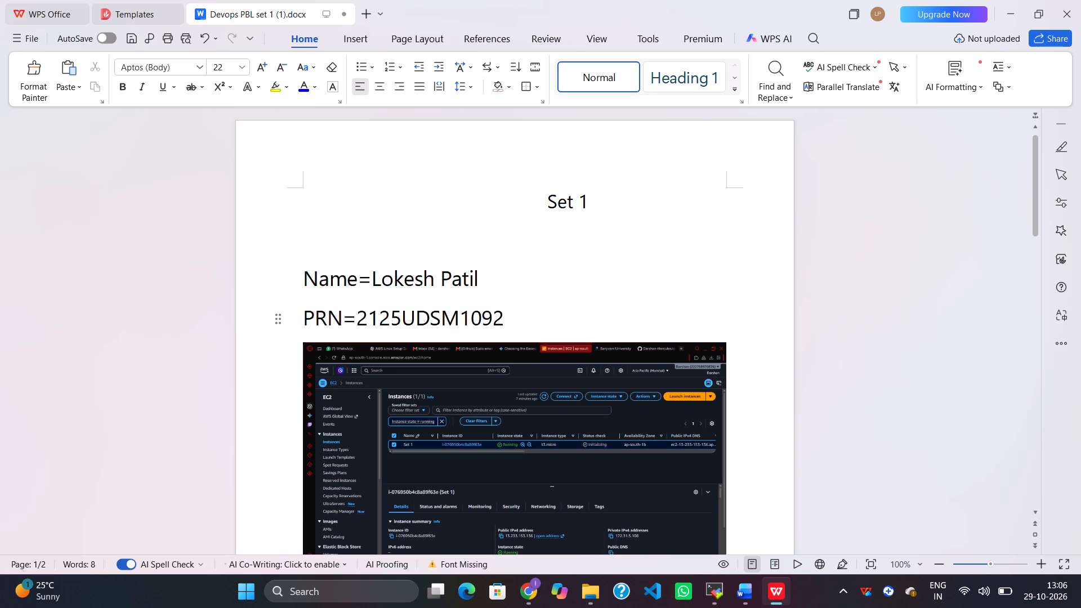
key("space")
scroll(542, 259, "right", 1)
scroll(723, 245, "down", 1)
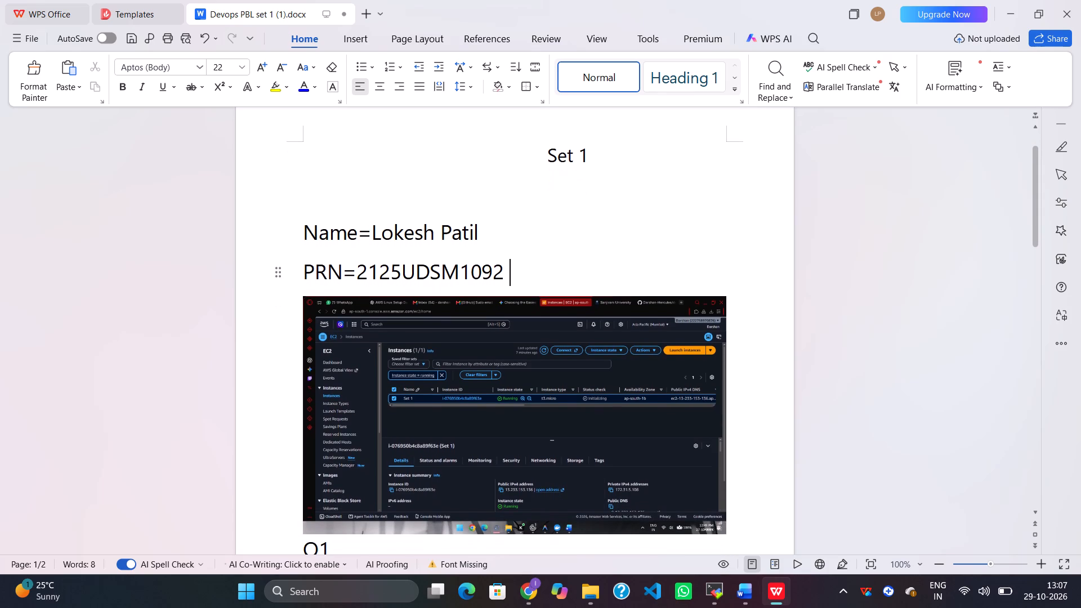
scroll(723, 245, "down", 4)
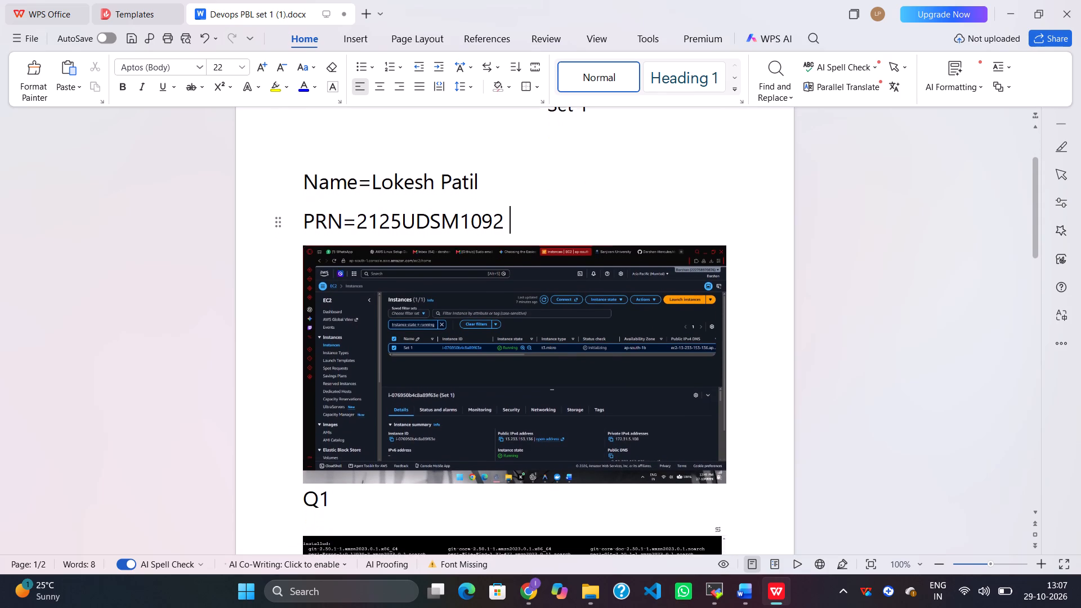
scroll(723, 245, "down", 3)
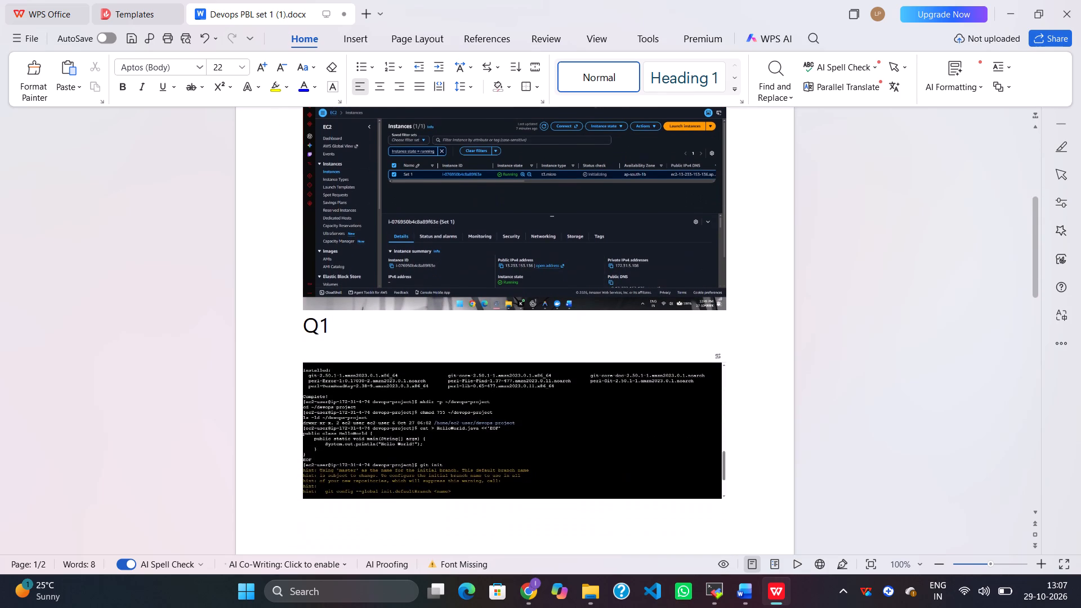
scroll(723, 245, "down", 5)
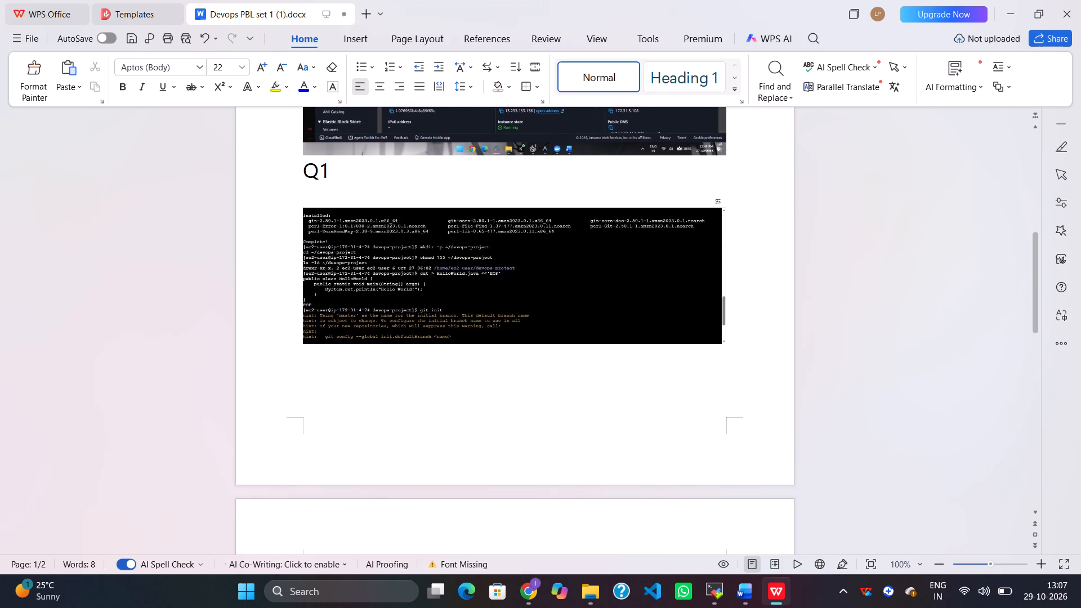
scroll(723, 245, "up", 9)
scroll(723, 245, "down", 1)
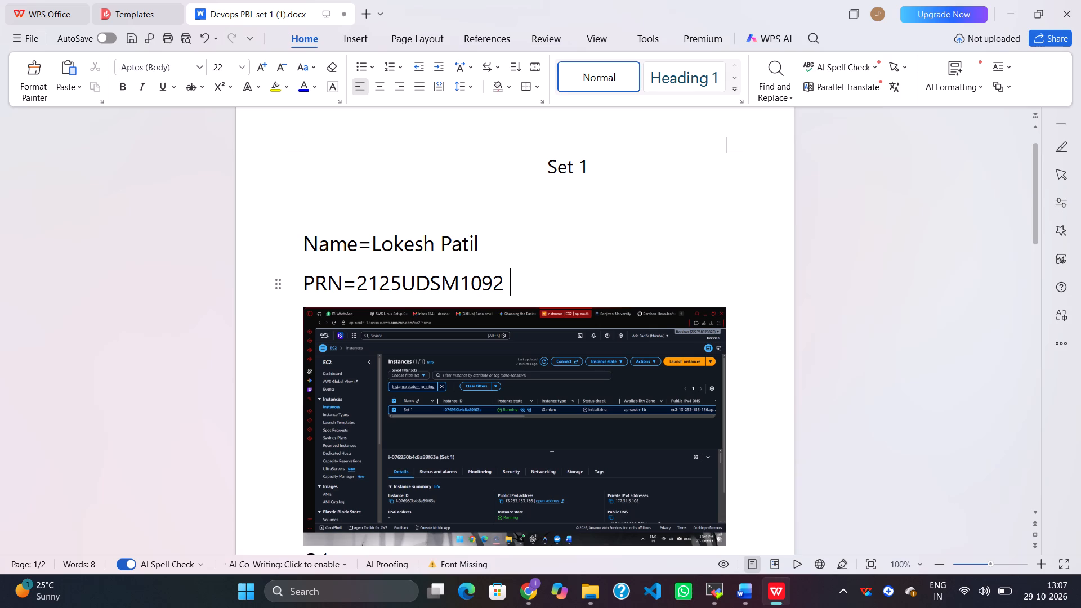
scroll(785, 329, "down", 6)
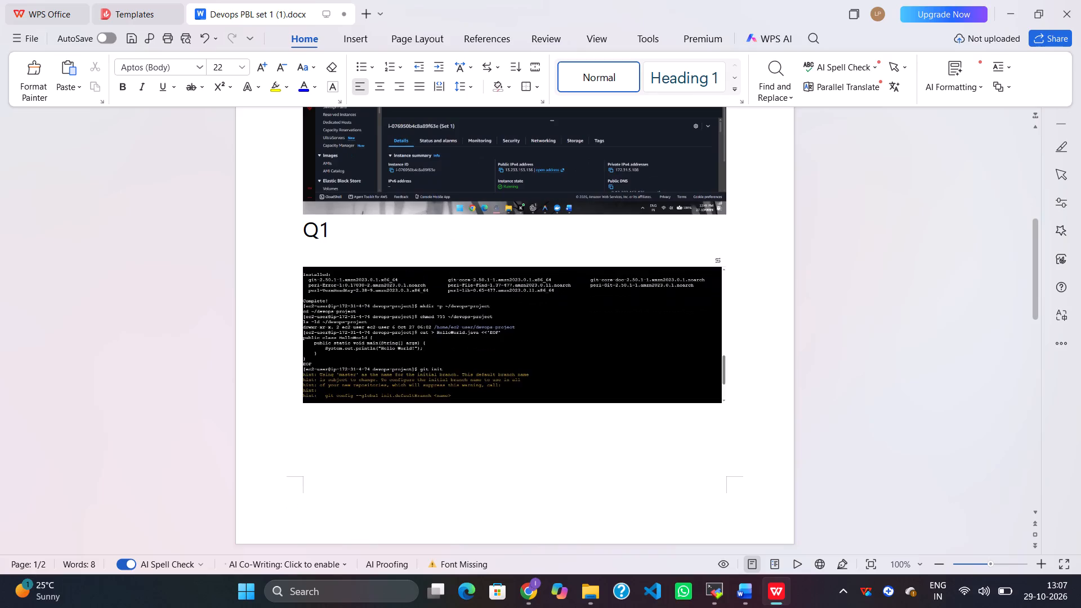
scroll(785, 329, "down", 2)
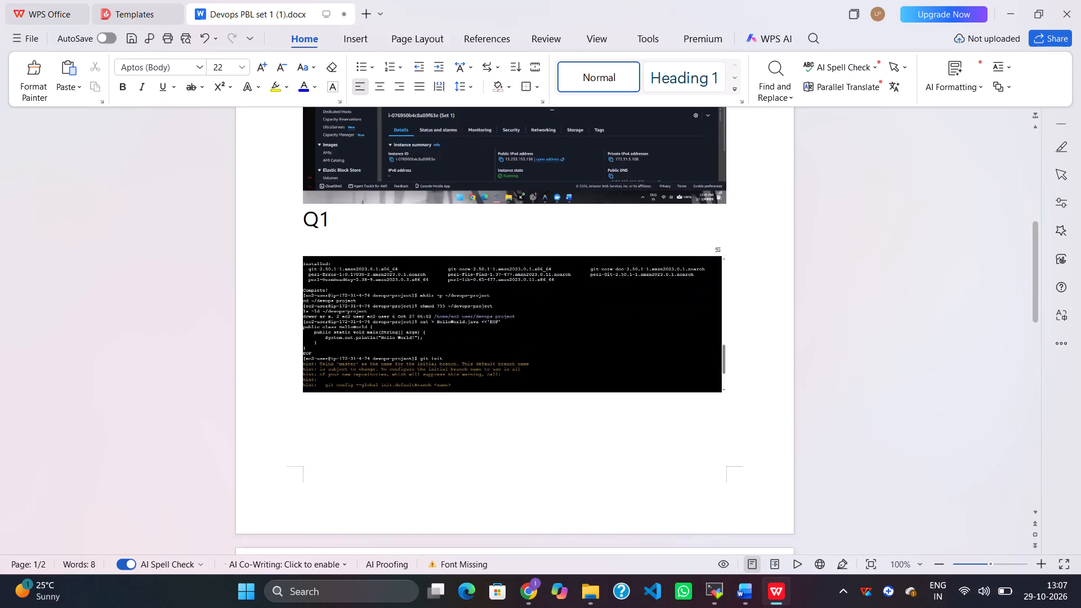
scroll(785, 329, "down", 8)
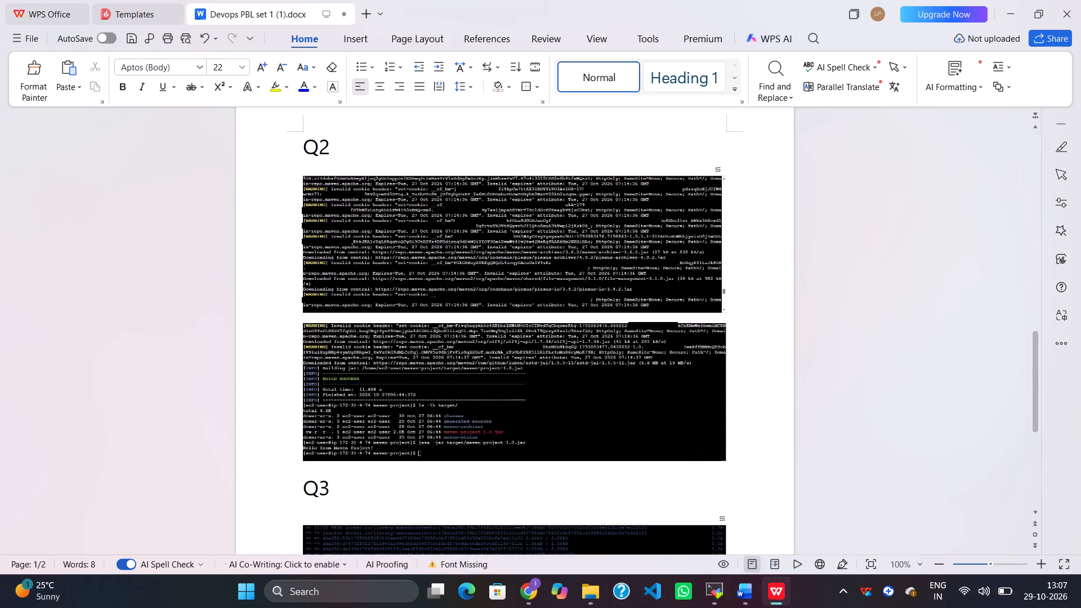
scroll(785, 329, "down", 5)
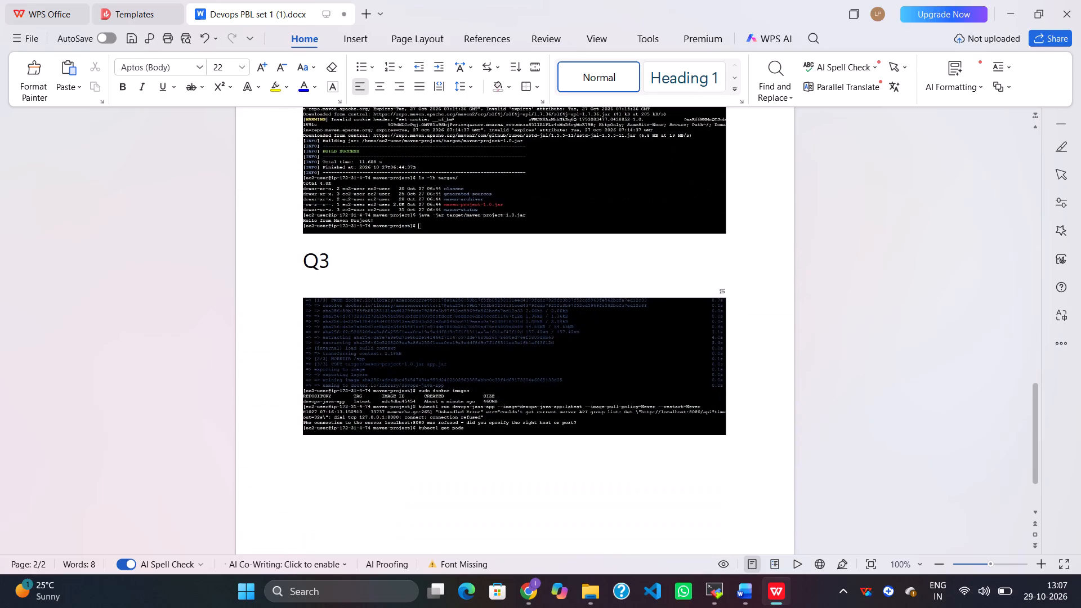
scroll(785, 329, "up", 8)
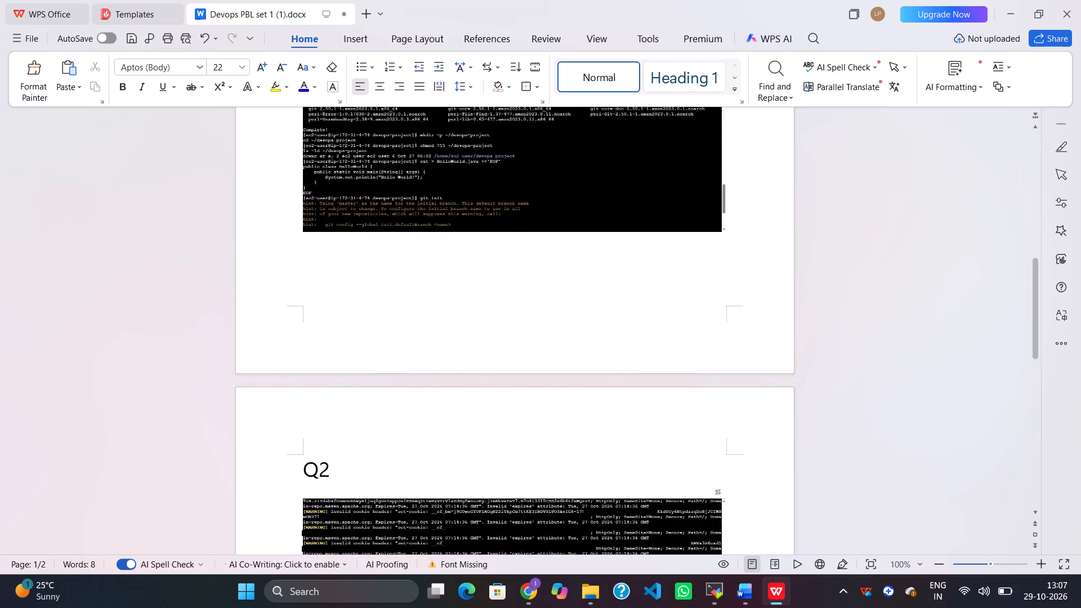
scroll(702, 217, "up", 11)
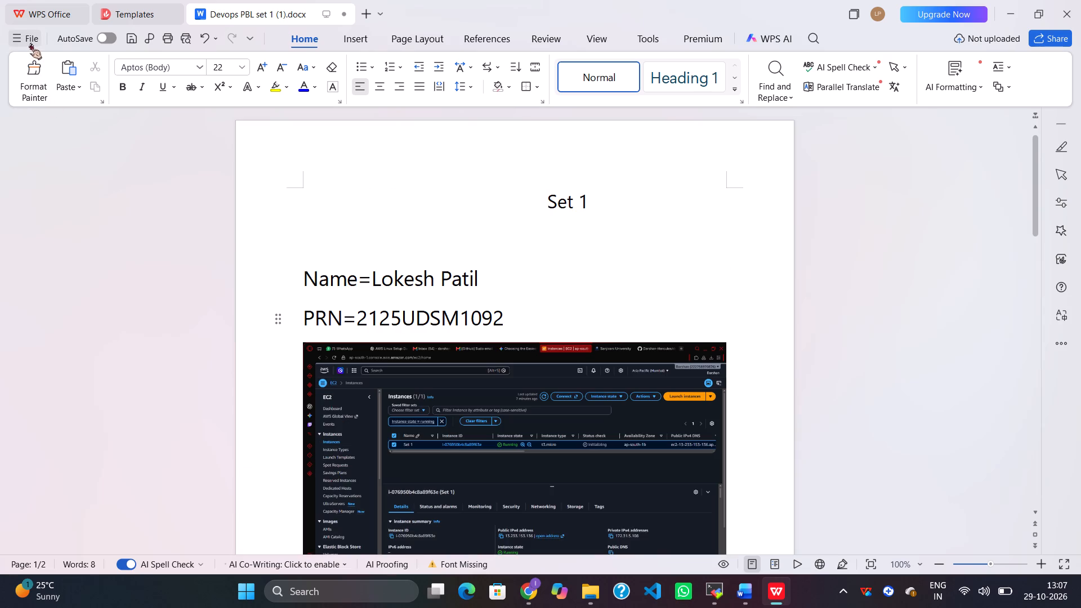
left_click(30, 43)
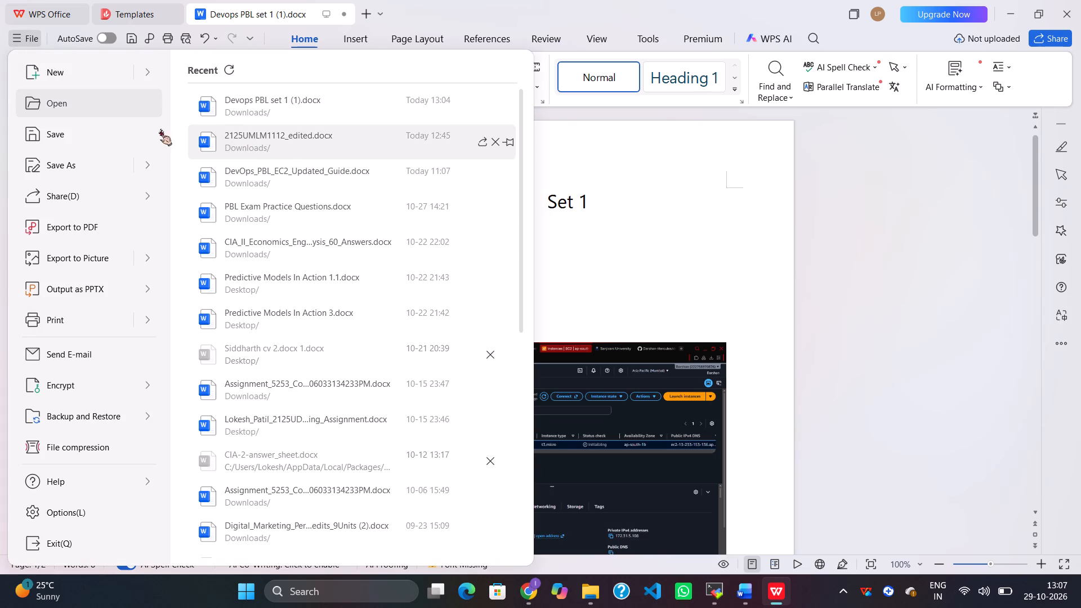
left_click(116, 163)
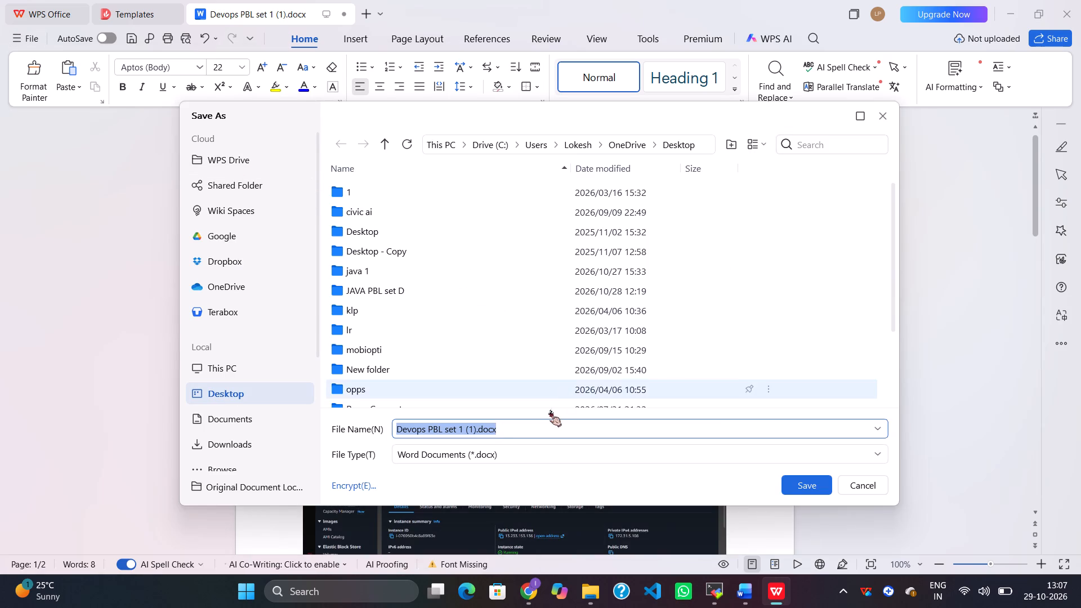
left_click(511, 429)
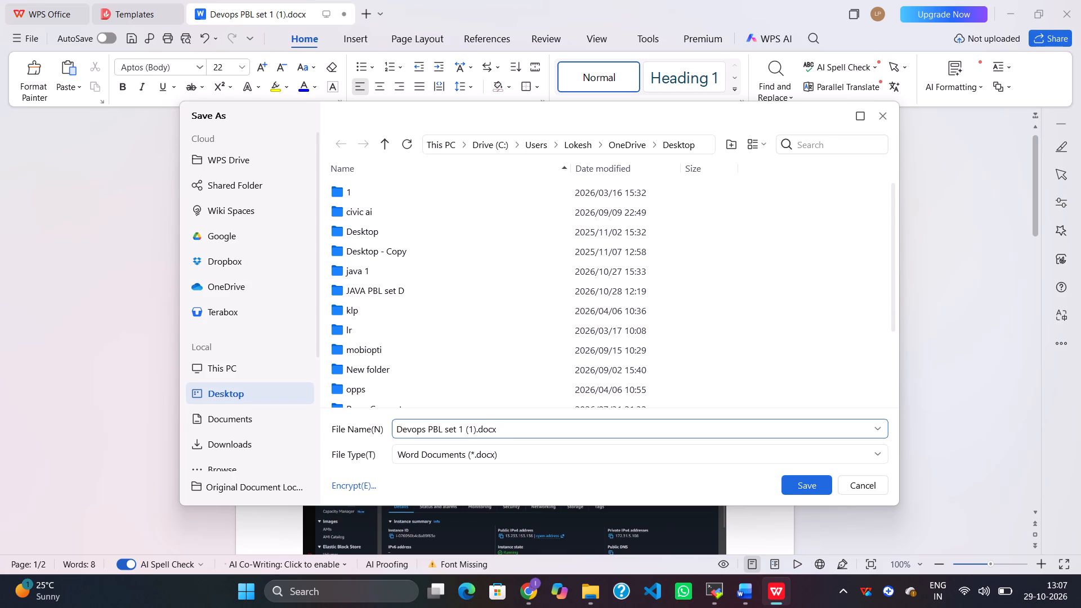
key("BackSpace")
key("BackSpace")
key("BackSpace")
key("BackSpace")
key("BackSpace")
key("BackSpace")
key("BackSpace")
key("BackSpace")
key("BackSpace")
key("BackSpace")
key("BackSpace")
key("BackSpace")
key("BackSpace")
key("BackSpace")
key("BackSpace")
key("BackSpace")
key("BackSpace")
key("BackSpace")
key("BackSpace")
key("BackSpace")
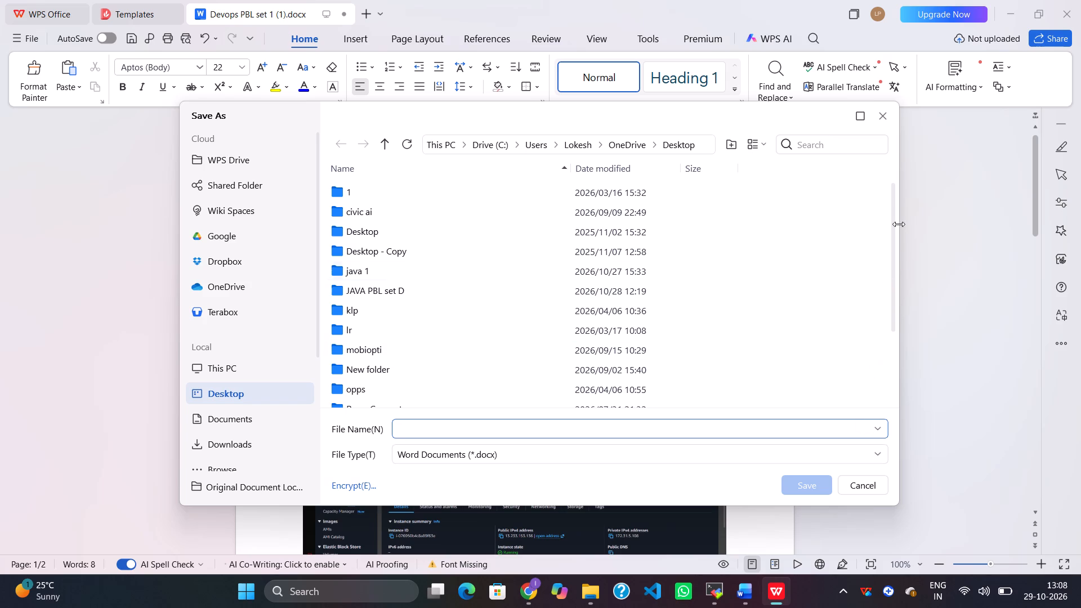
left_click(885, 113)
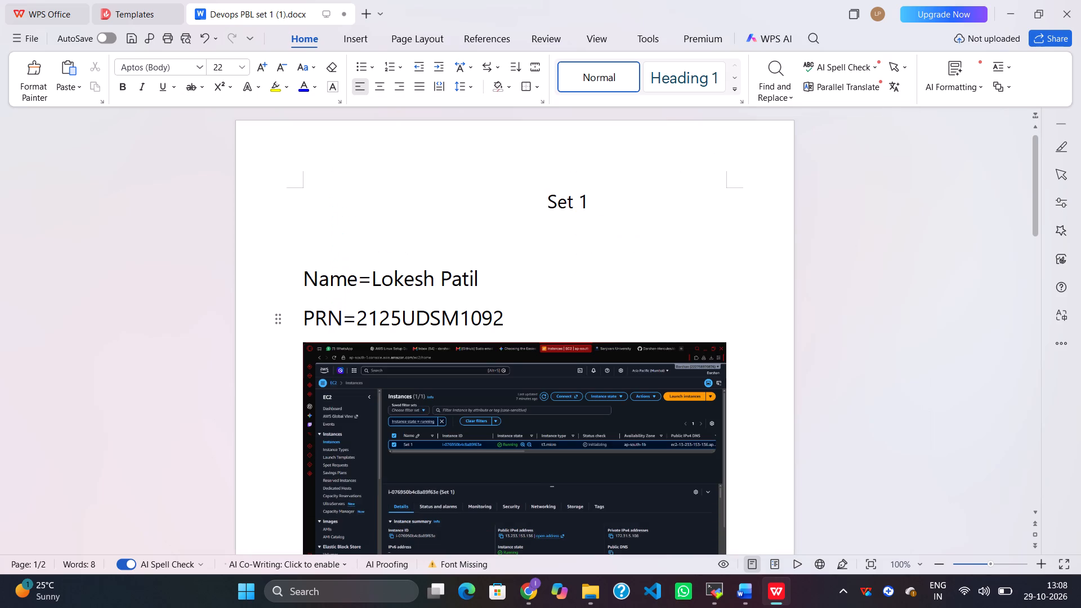
Add a new line reading "SET=1" directly below the PRN on the first page.
scroll(718, 332, "down", 1)
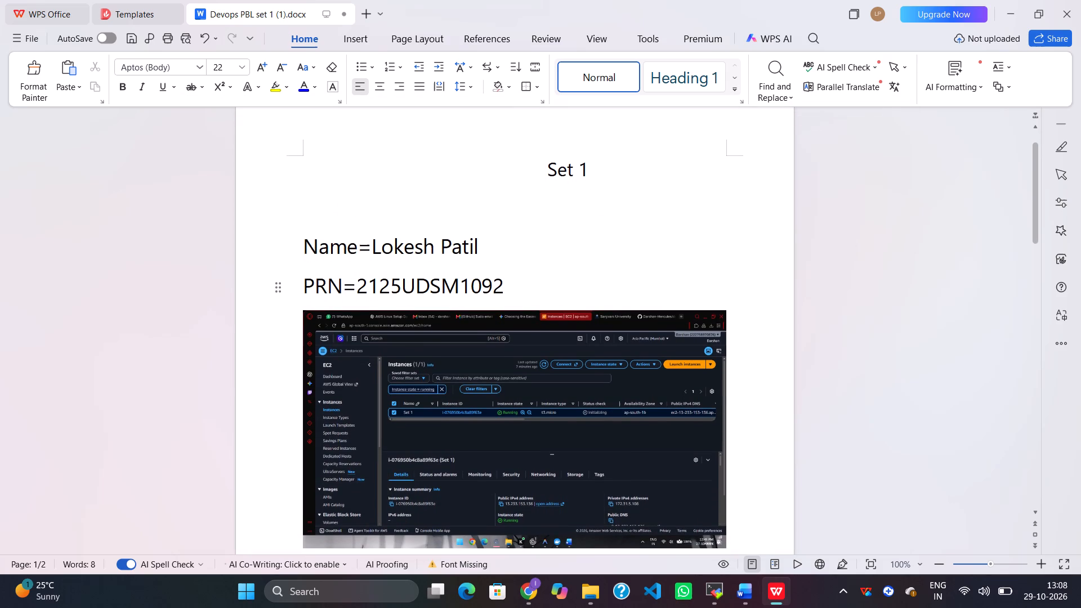
scroll(718, 332, "down", 1)
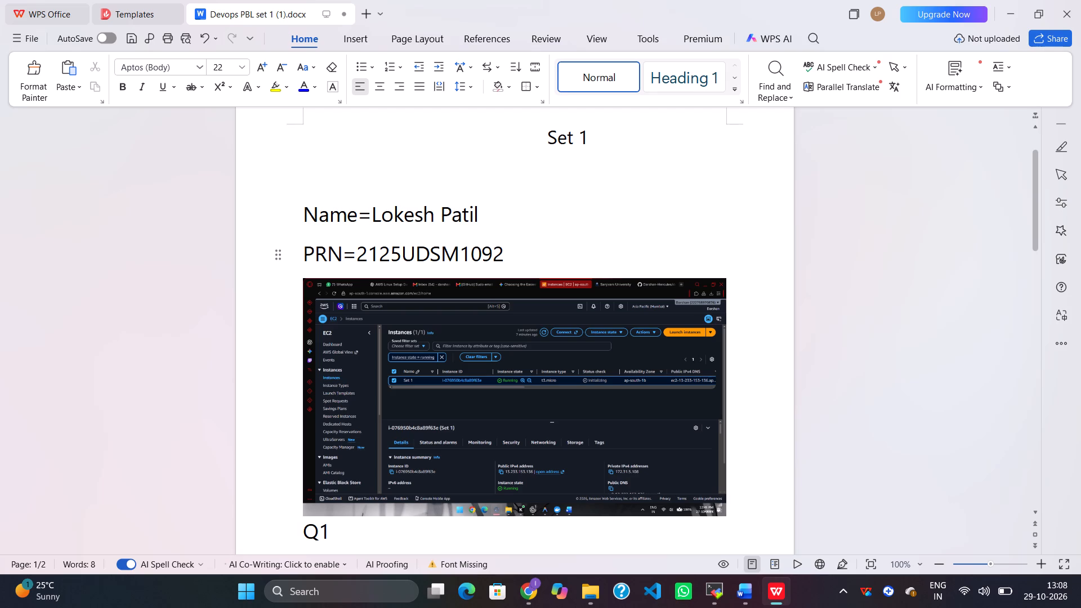
key("Return")
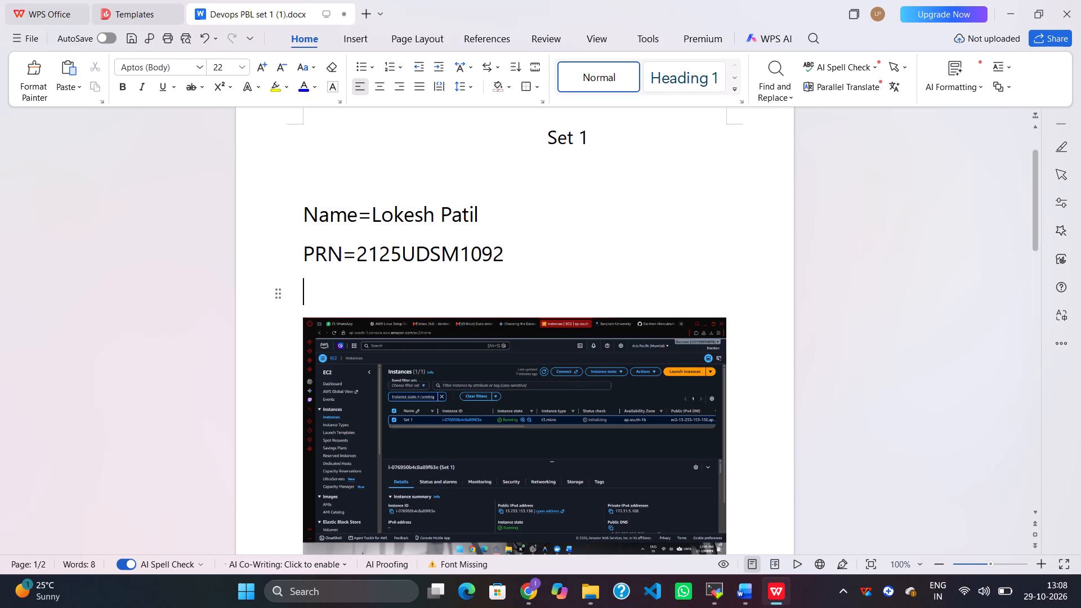
type("SET")
key("equal")
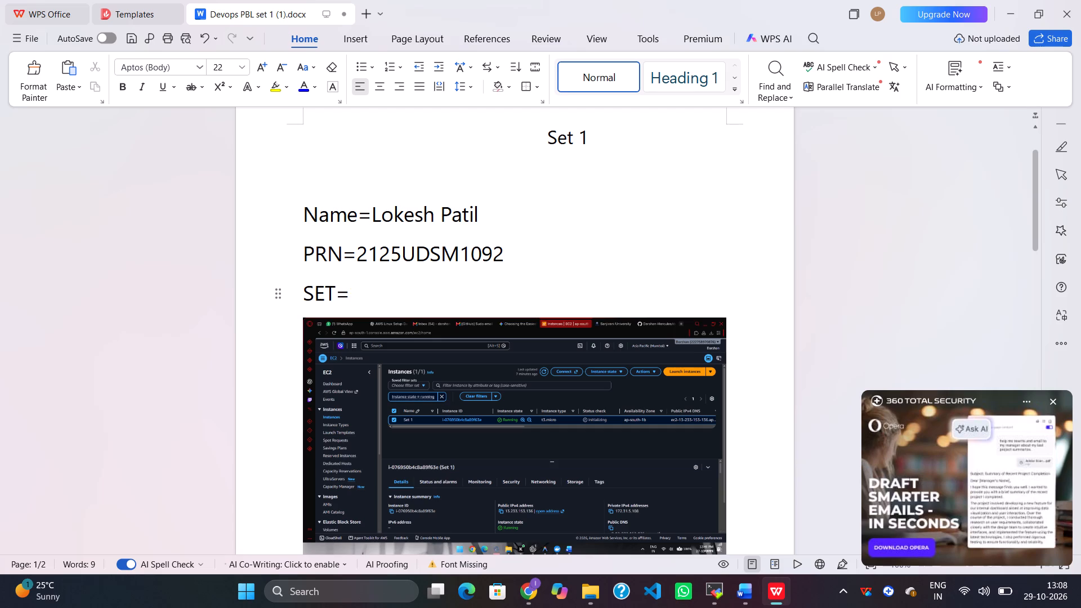
key("1")
Delete the "Set 1" heading on the first page, reduce the blank space above the name line, and dismiss the advertisement popup.
left_click_drag(600, 146, 522, 133)
key("BackSpace")
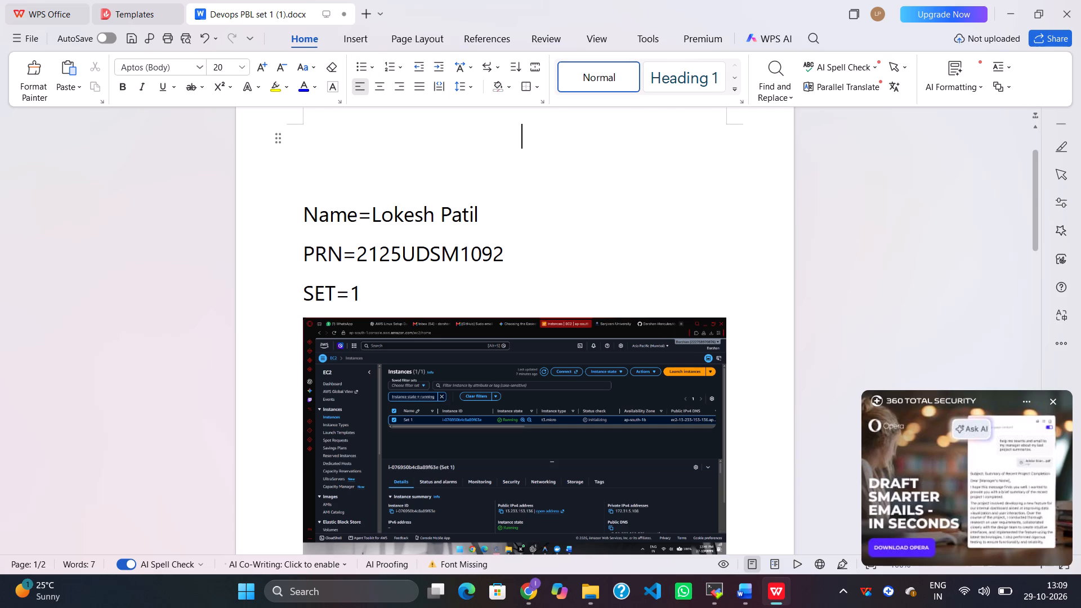
left_click(305, 211)
key("BackSpace")
key("BackSpace")
key("Return")
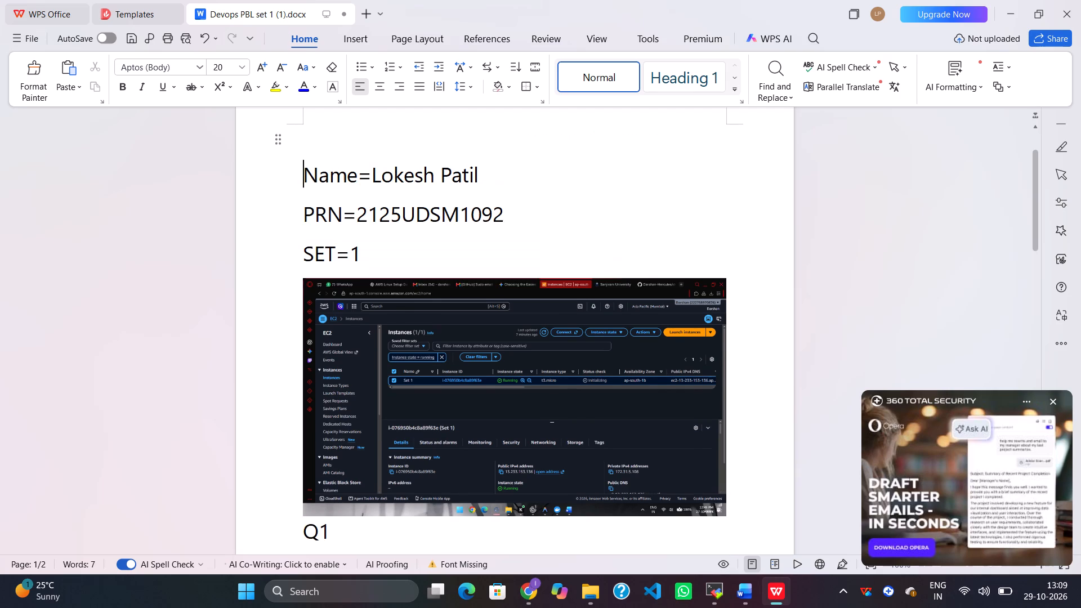
left_click(1054, 403)
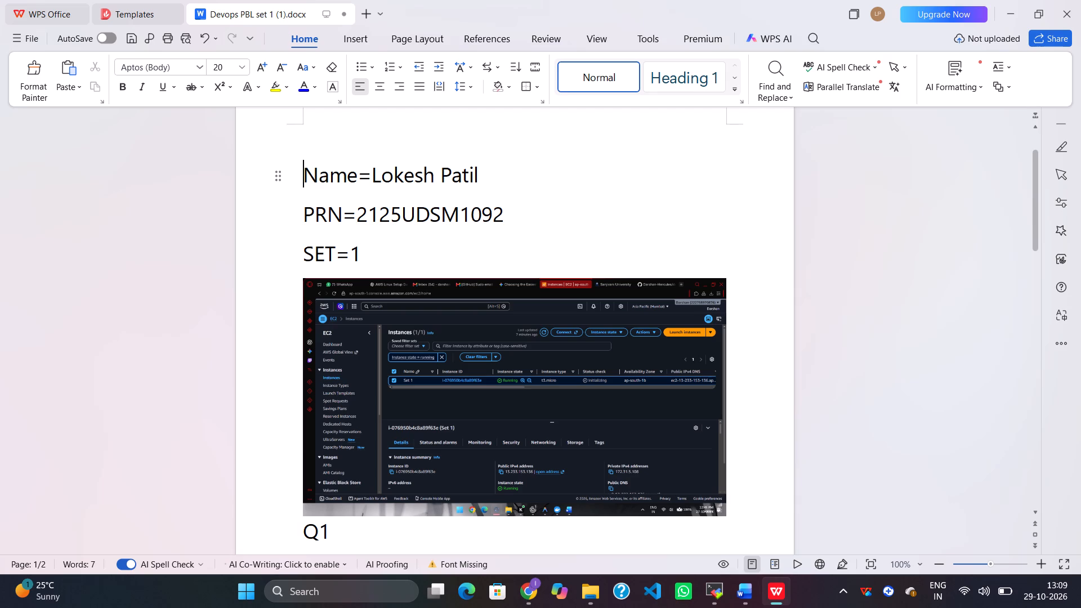
Open Save As for the edited document.
left_click(30, 37)
left_click(81, 162)
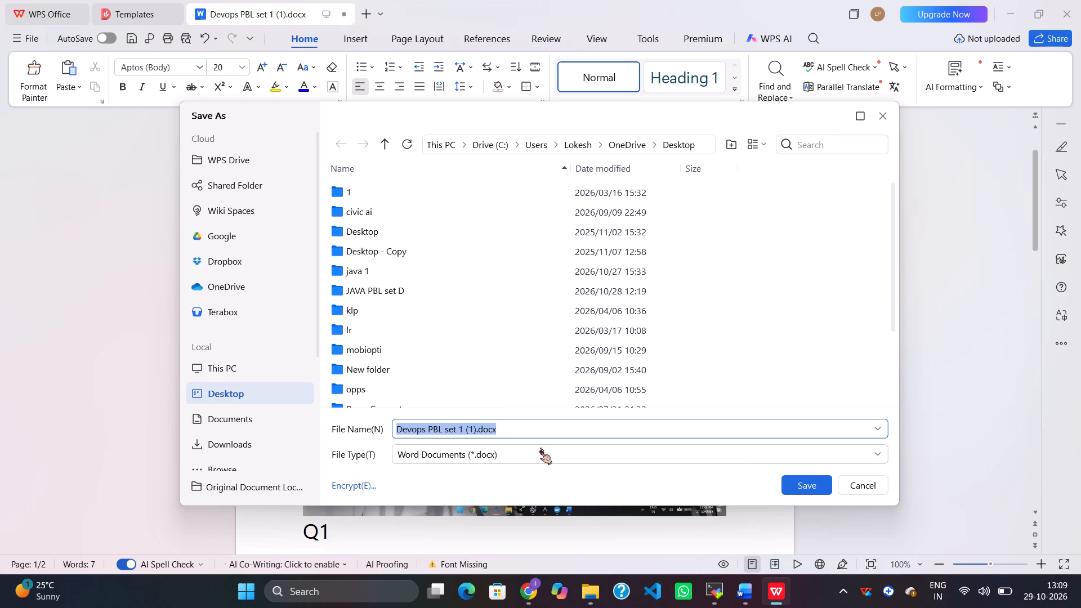
Save the edited document to the Desktop as a Word file named "Devops PBL set 1", dropping the "(1)" suffix.
left_click(503, 428)
key("BackSpace")
key("BackSpace")
key("BackSpace")
key("BackSpace")
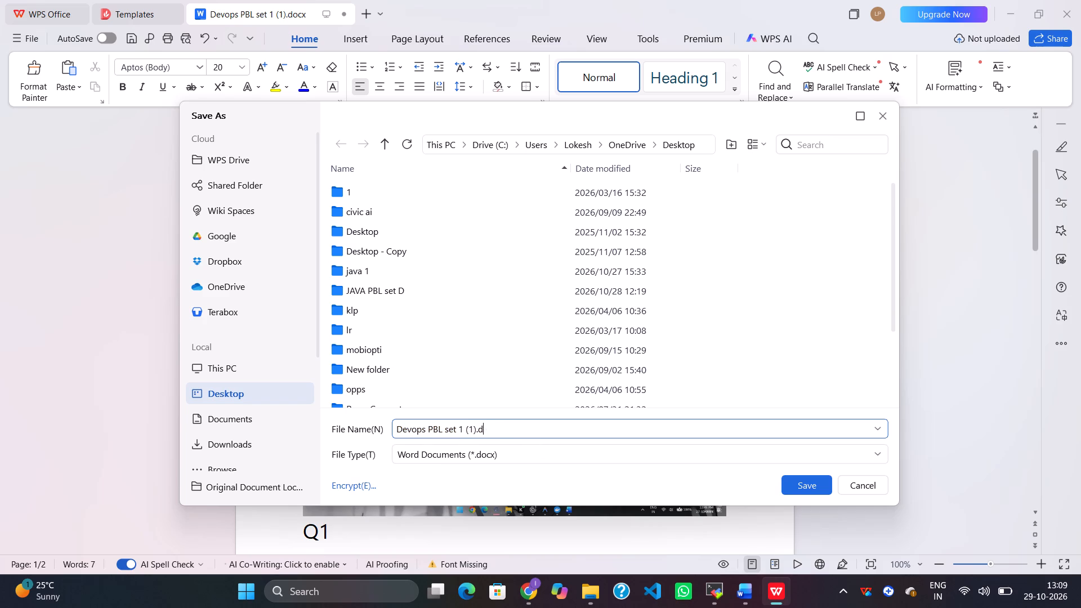
key("BackSpace")
key("BackSpace")
key("BackSpace")
key("BackSpace")
key("BackSpace")
key("Return")
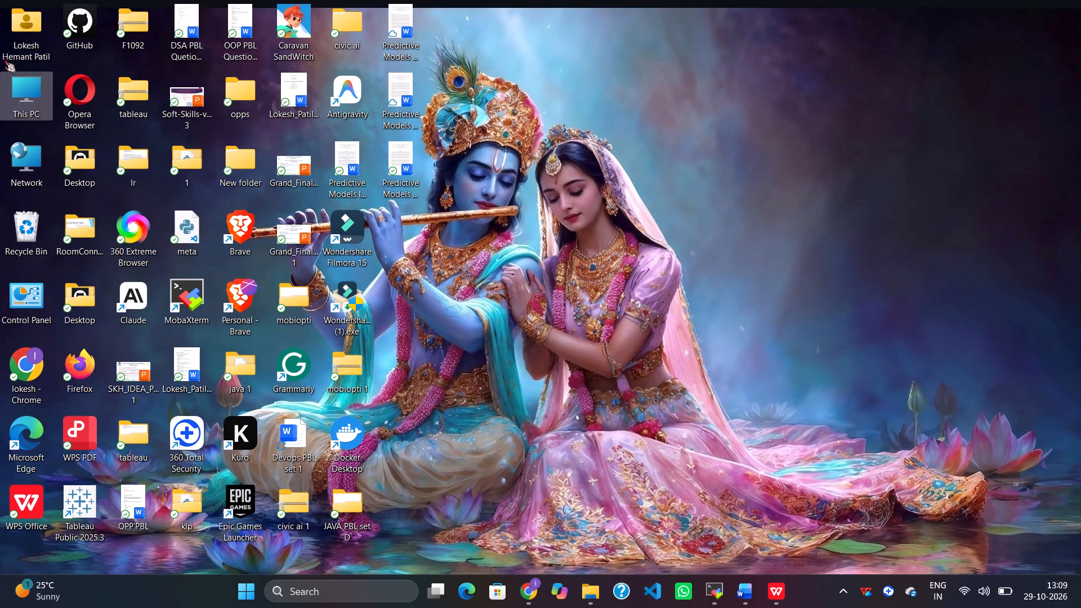
Open This PC from the desktop in File Explorer.
double_click(25, 84)
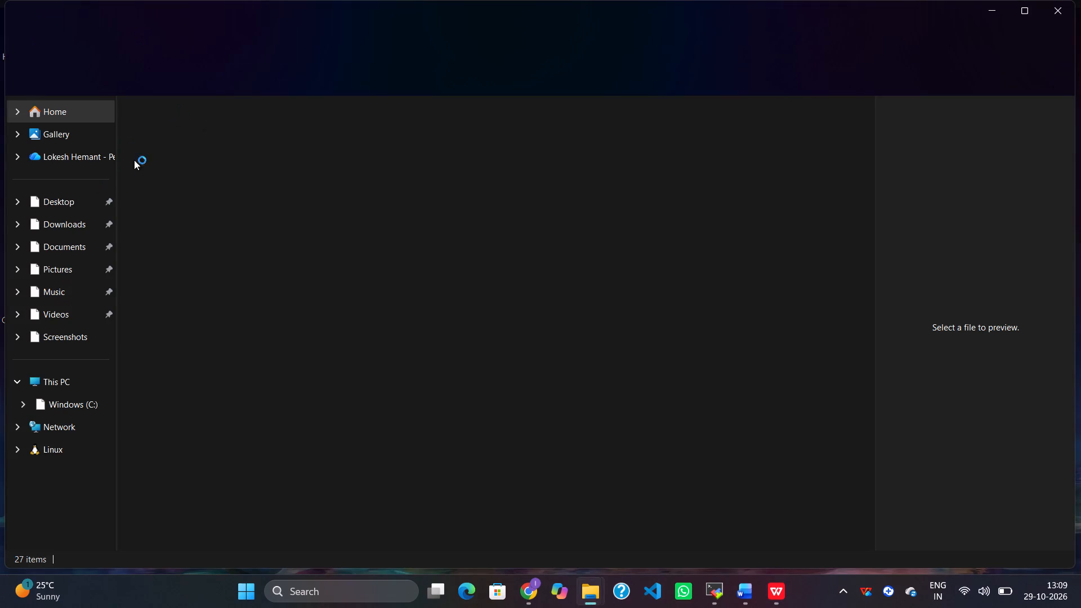
Open the Downloads folder in File Explorer.
left_click(91, 223)
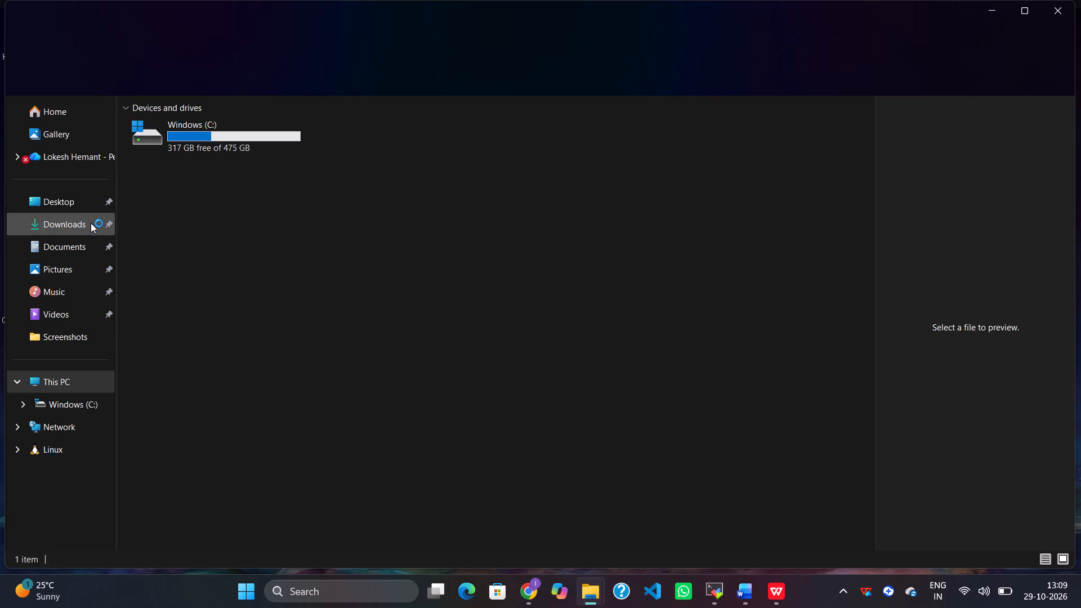
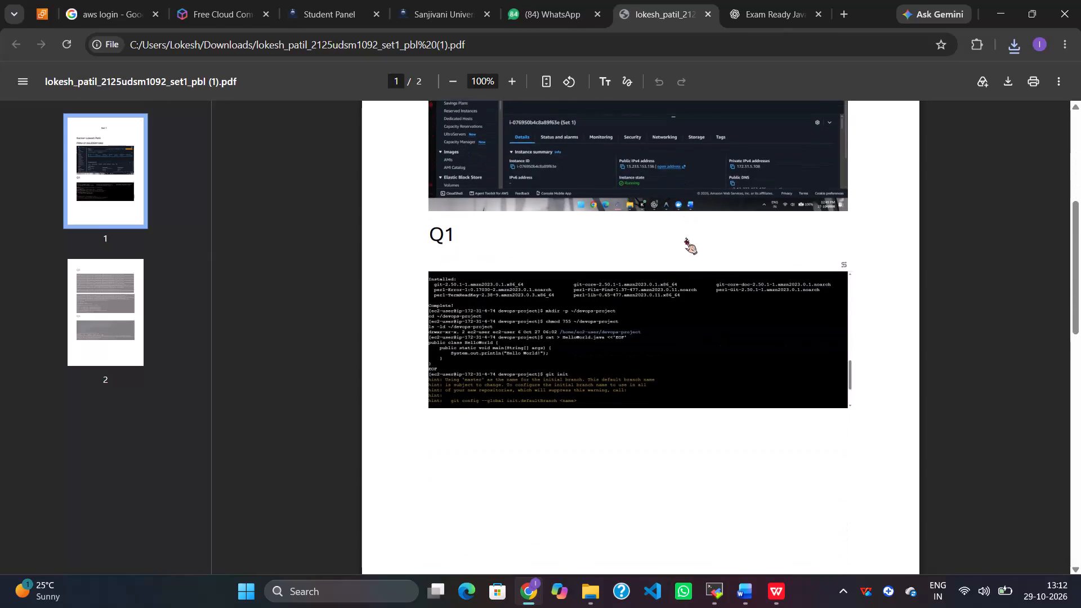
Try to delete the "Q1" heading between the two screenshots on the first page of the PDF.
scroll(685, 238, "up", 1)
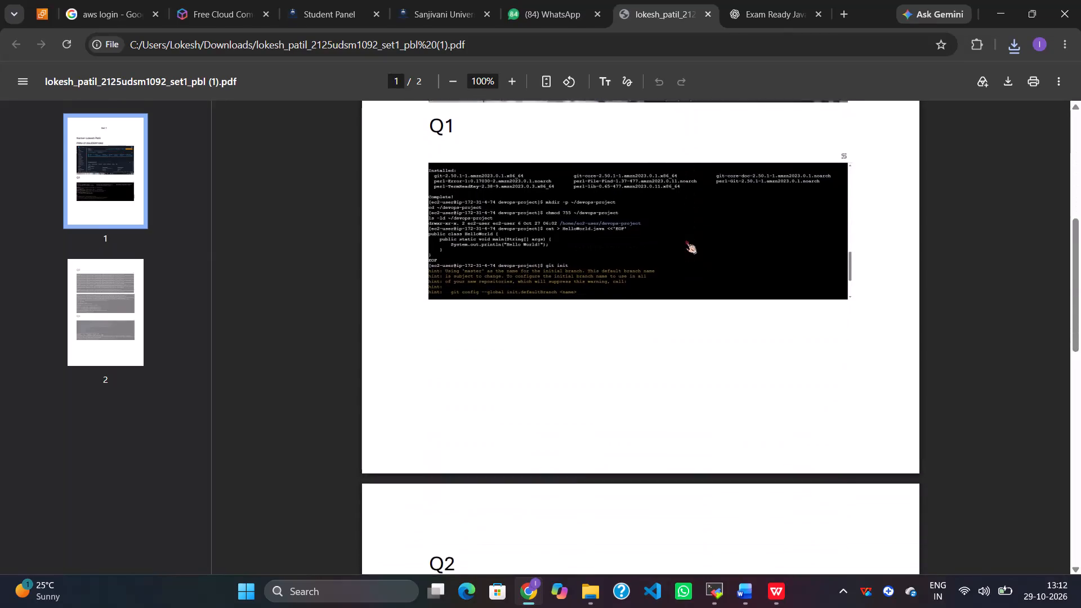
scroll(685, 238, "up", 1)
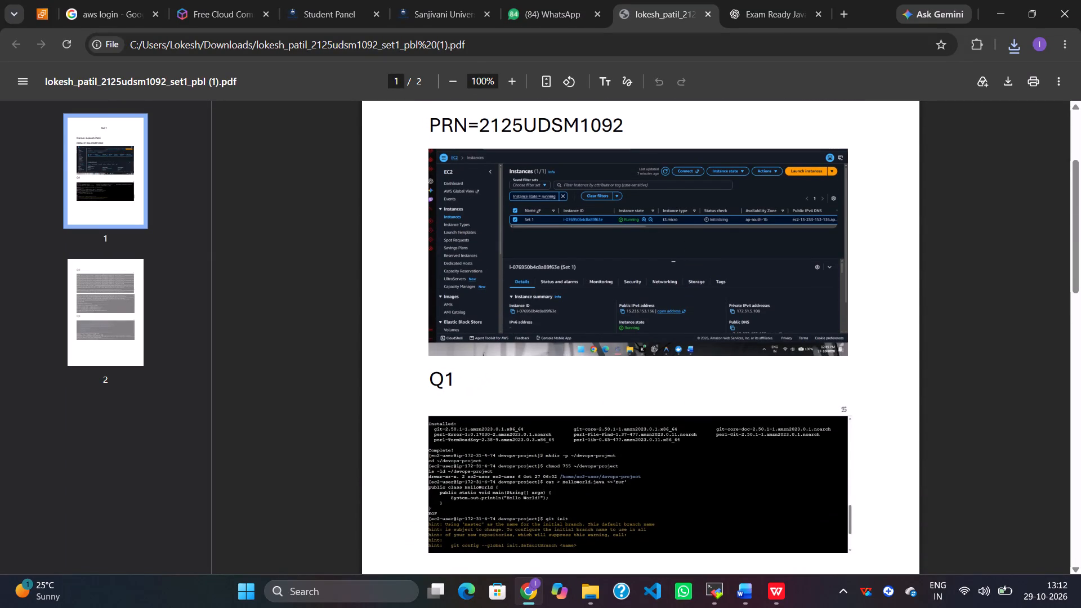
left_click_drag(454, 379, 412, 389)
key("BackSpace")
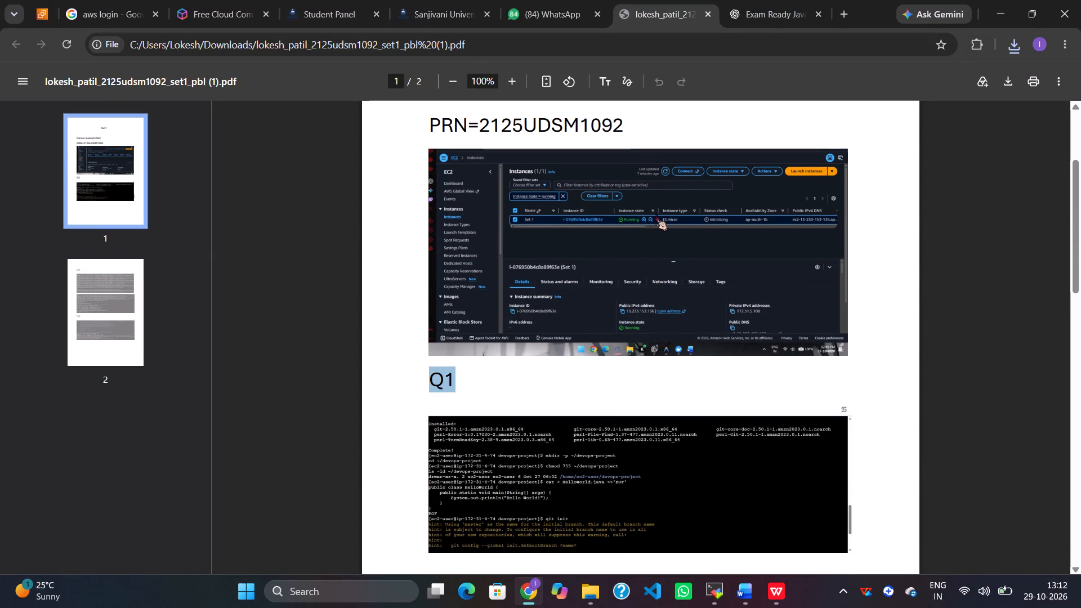
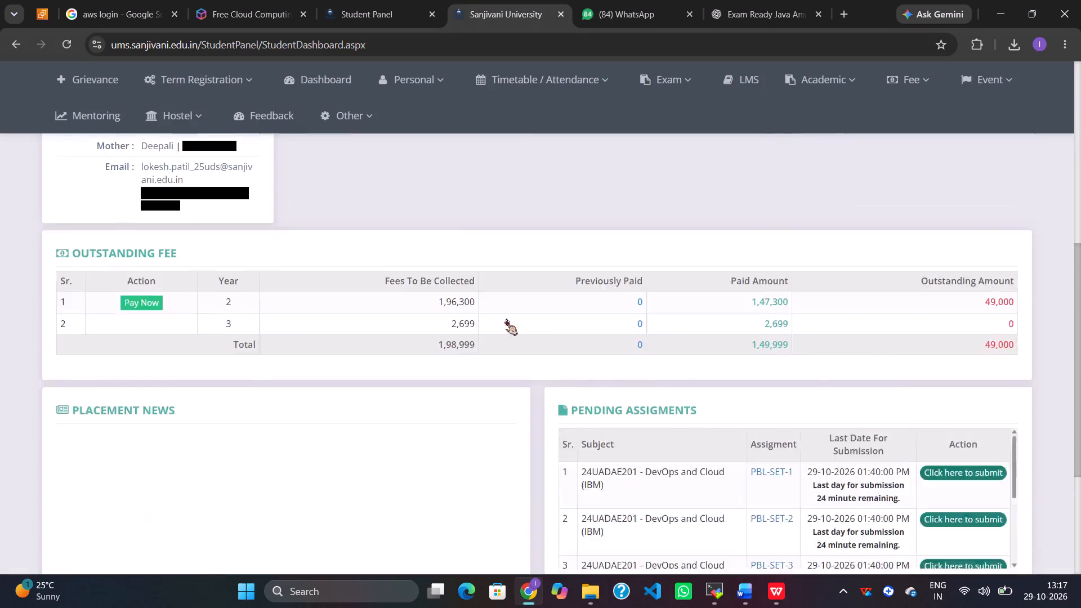
Open the submission page for the pending PBL-SET-1 assignment of DevOps and Cloud (IBM) from the student dashboard.
scroll(506, 319, "down", 2)
scroll(691, 328, "right", 1)
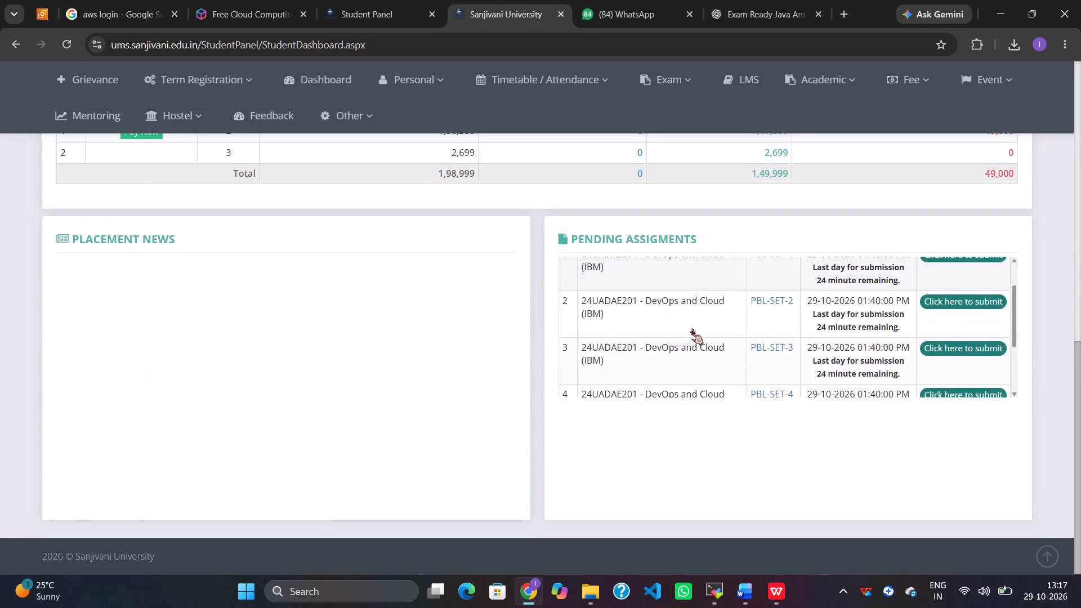
scroll(691, 328, "right", 1)
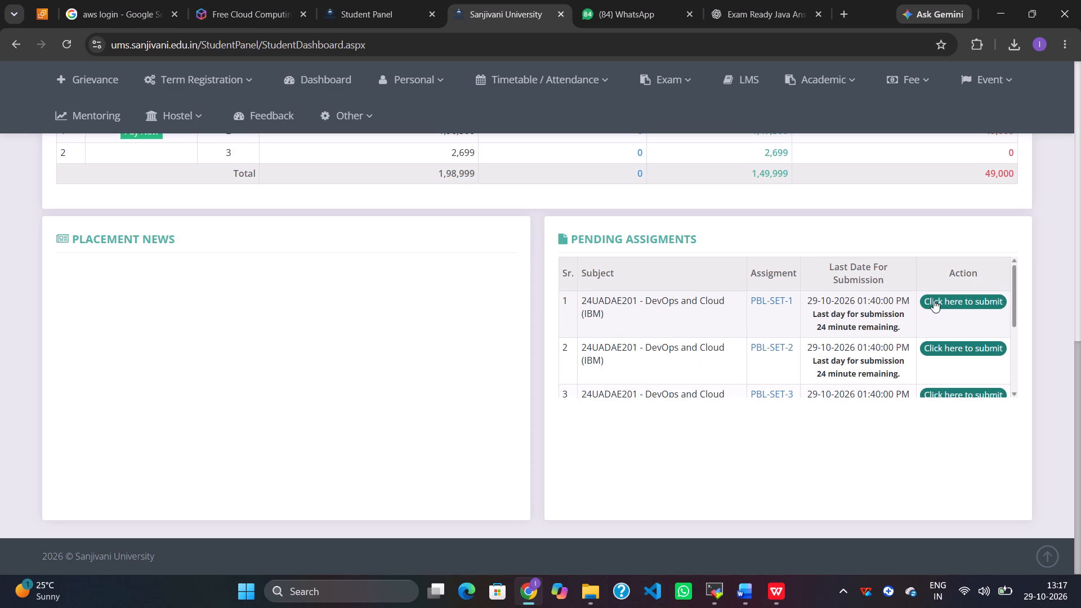
left_click(939, 297)
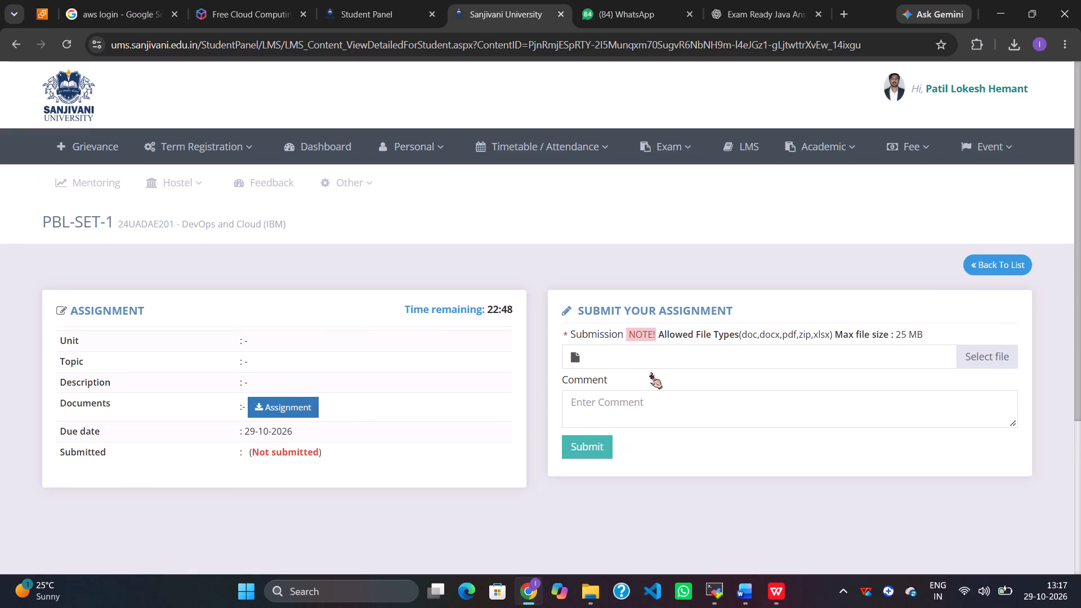
Attach the PDF from Downloads whose name ends in "set1_pbl (1)" to PBL-SET-1 and submit the assignment without a comment.
left_click(578, 355)
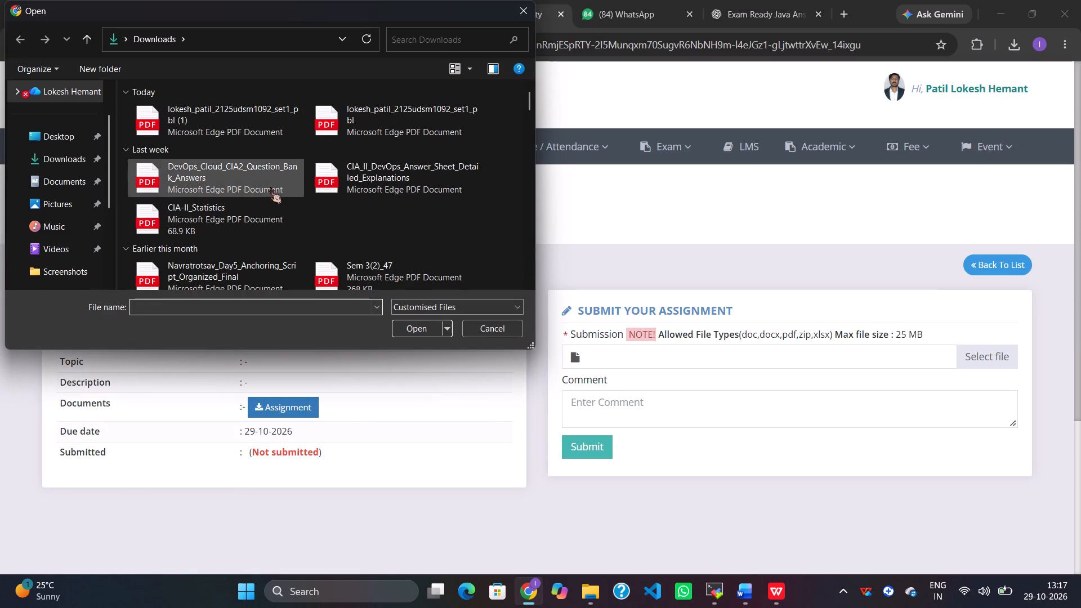
double_click(243, 119)
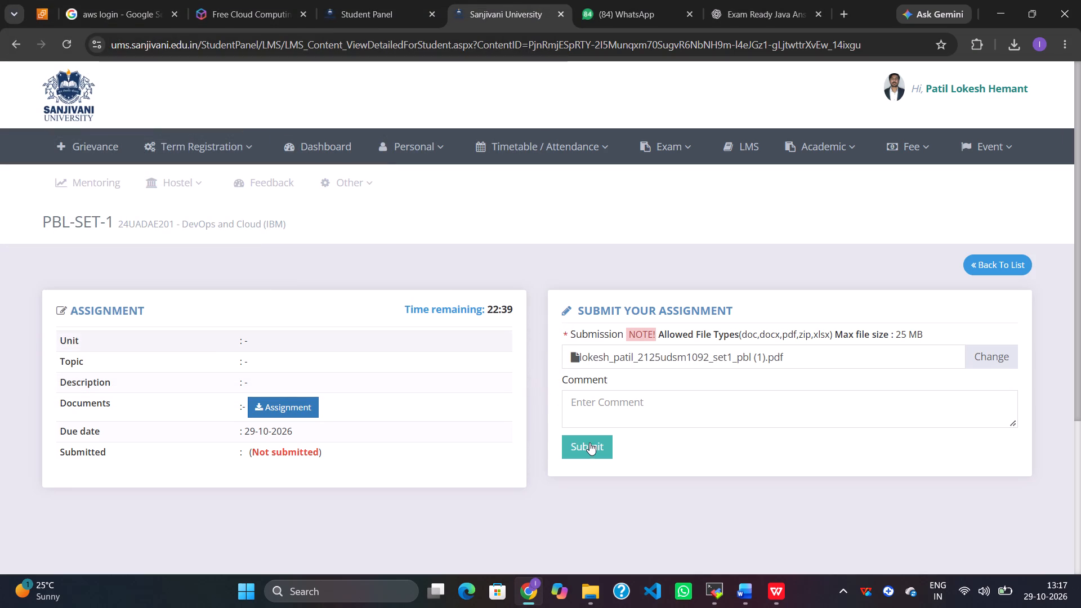
left_click(589, 445)
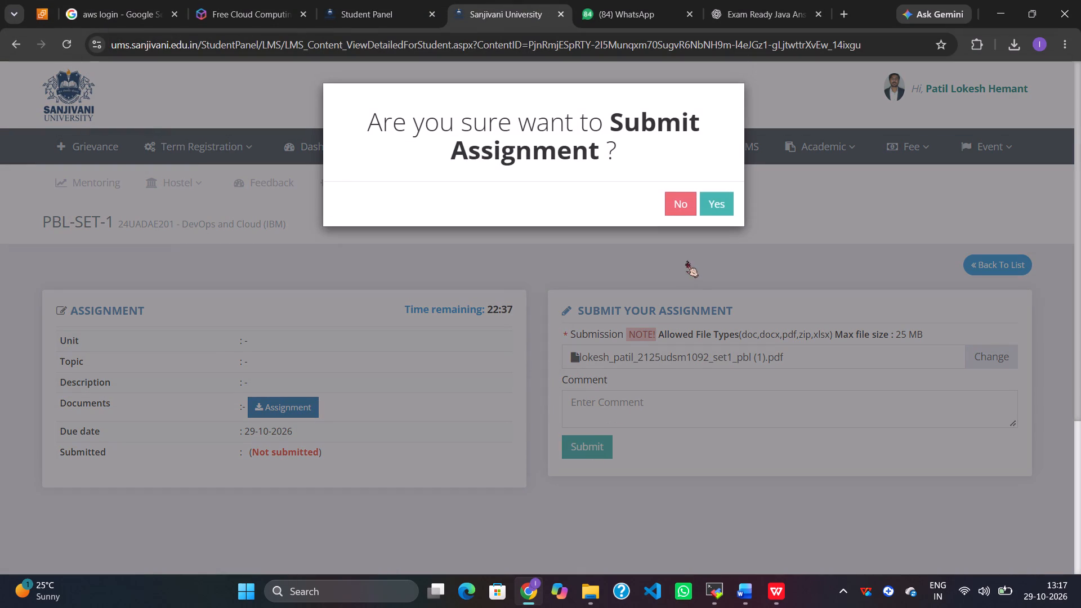
left_click(717, 203)
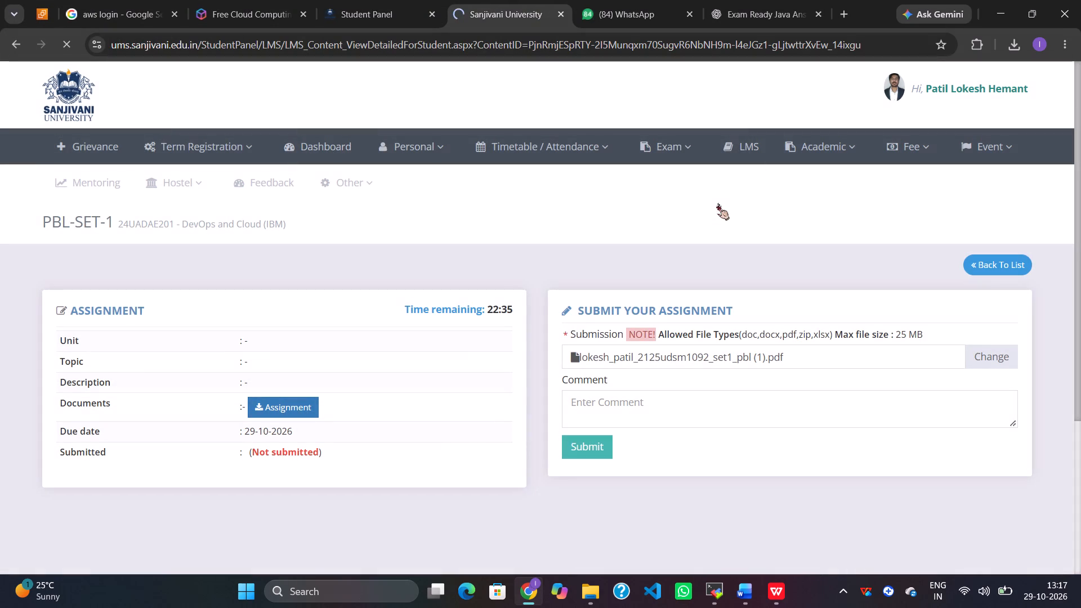
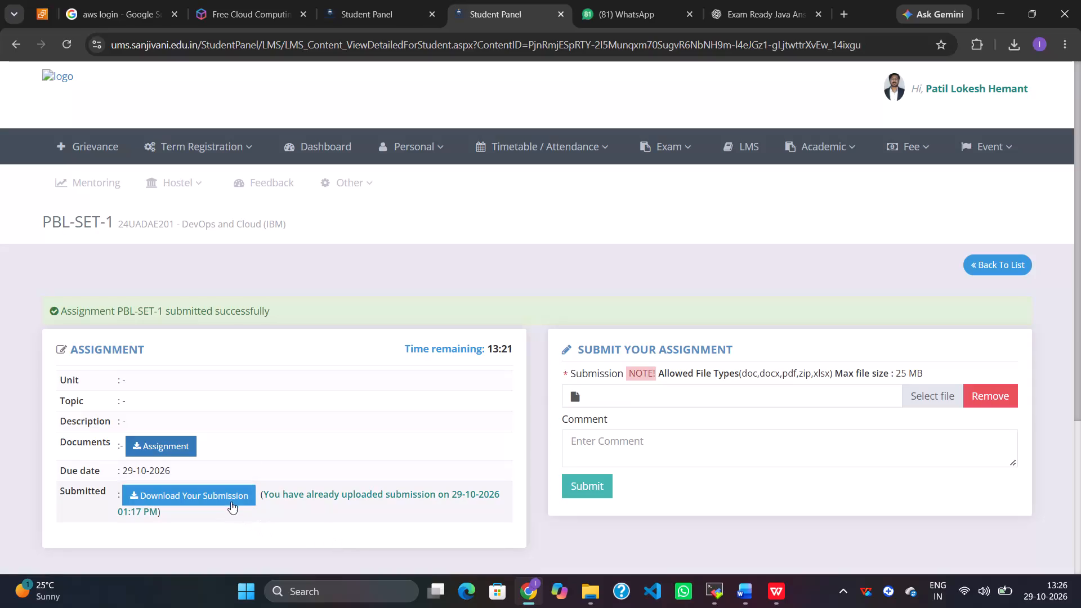
Download the submitted PBL-SET-1 file and open it from the Downloads folder, choosing Microsoft Edge to always open PDF files.
left_click(229, 498)
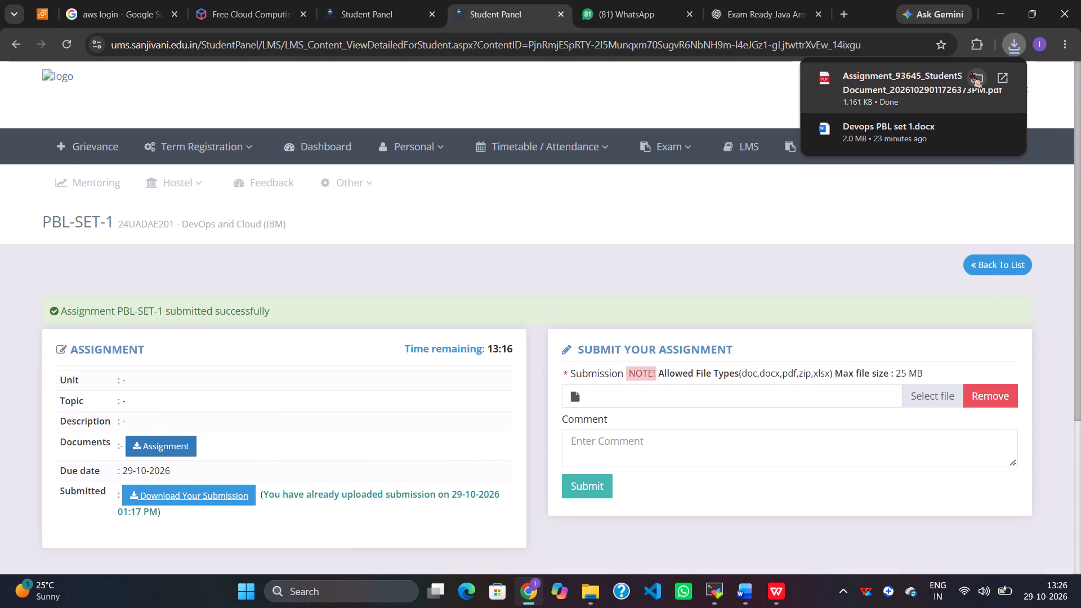
left_click(971, 72)
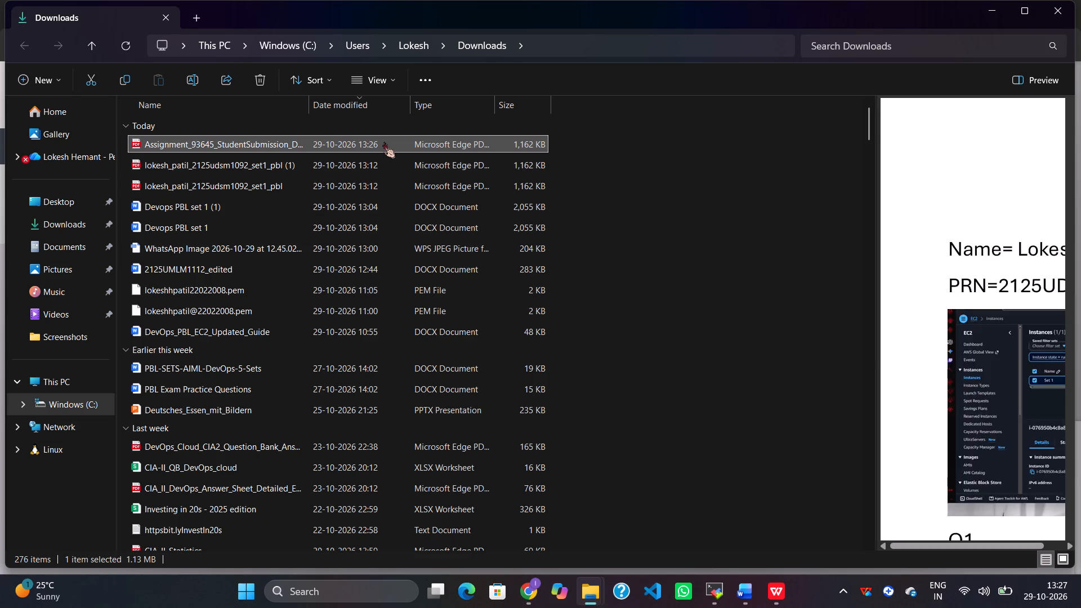
left_click(383, 142)
double_click(383, 142)
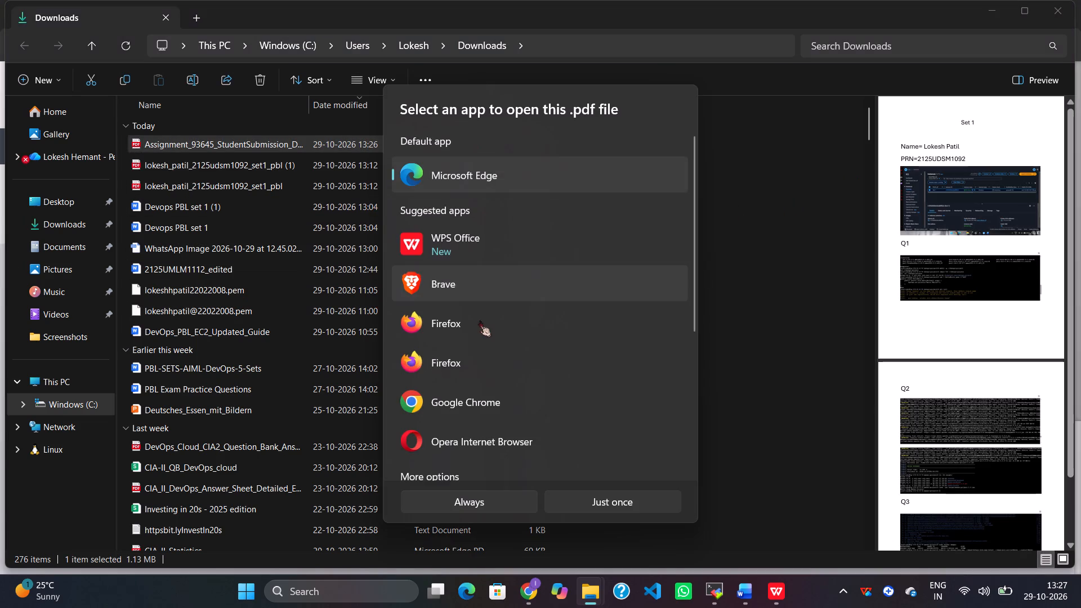
left_click(472, 498)
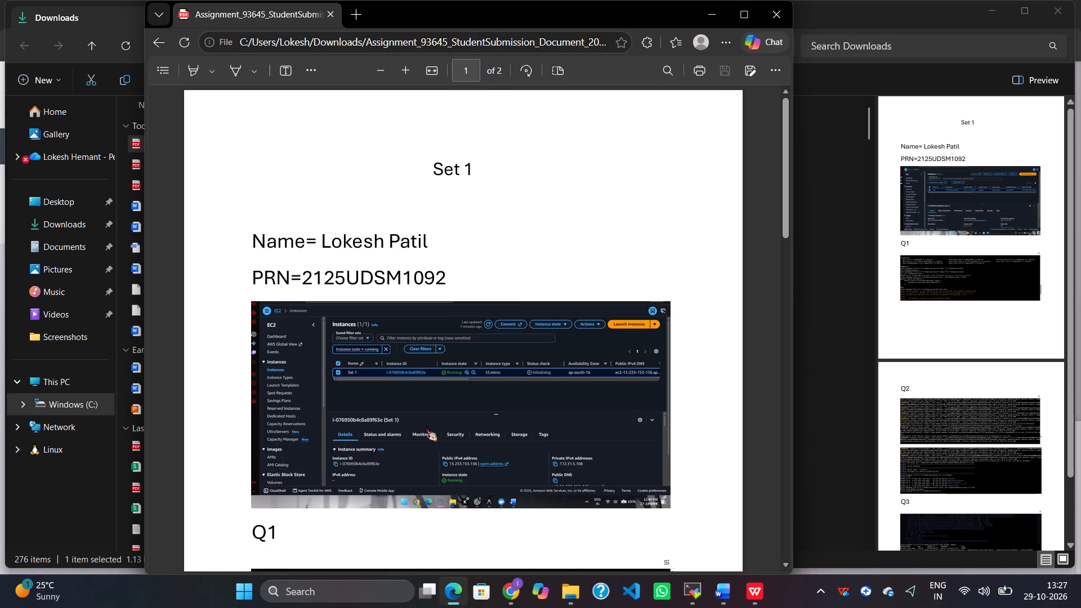
Review the Q1 to Q3 screenshots in the downloaded submission PDF, and close it and the Downloads folder to return to the assignment page.
scroll(426, 425, "down", 2)
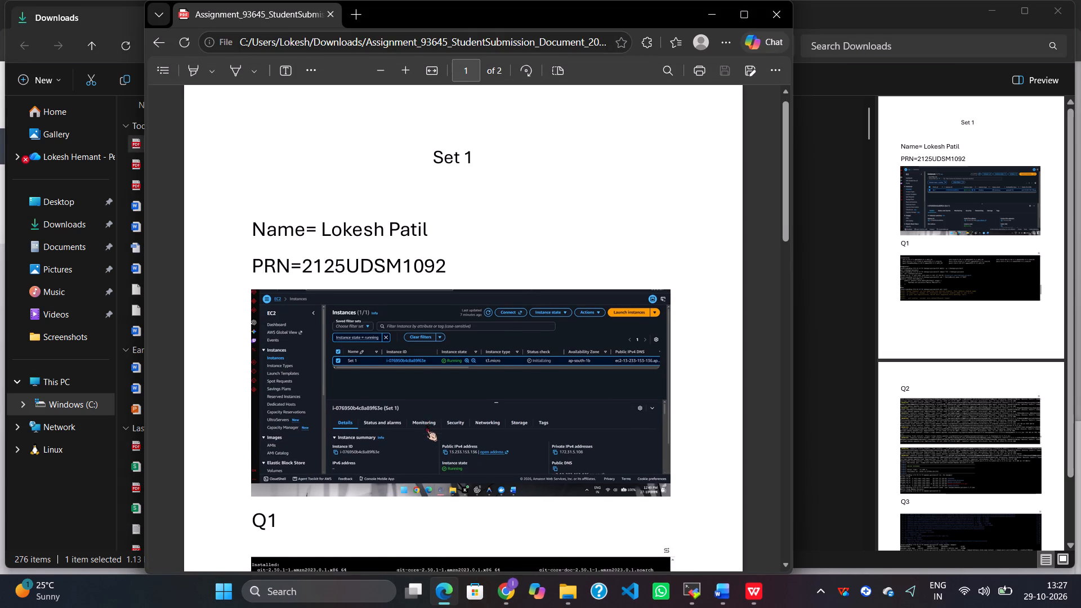
scroll(426, 425, "down", 4)
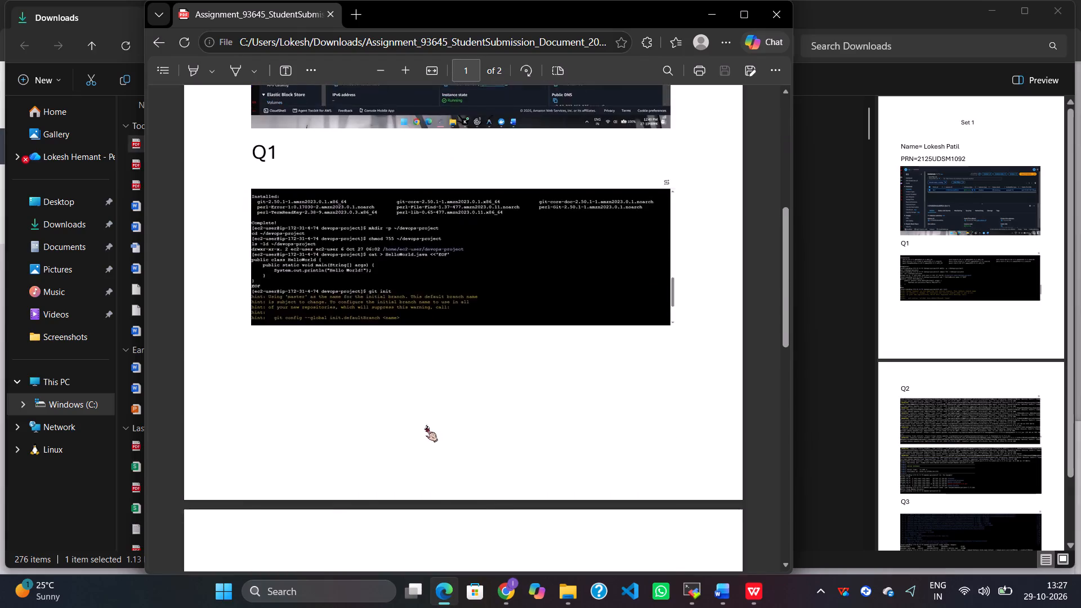
scroll(426, 425, "down", 2)
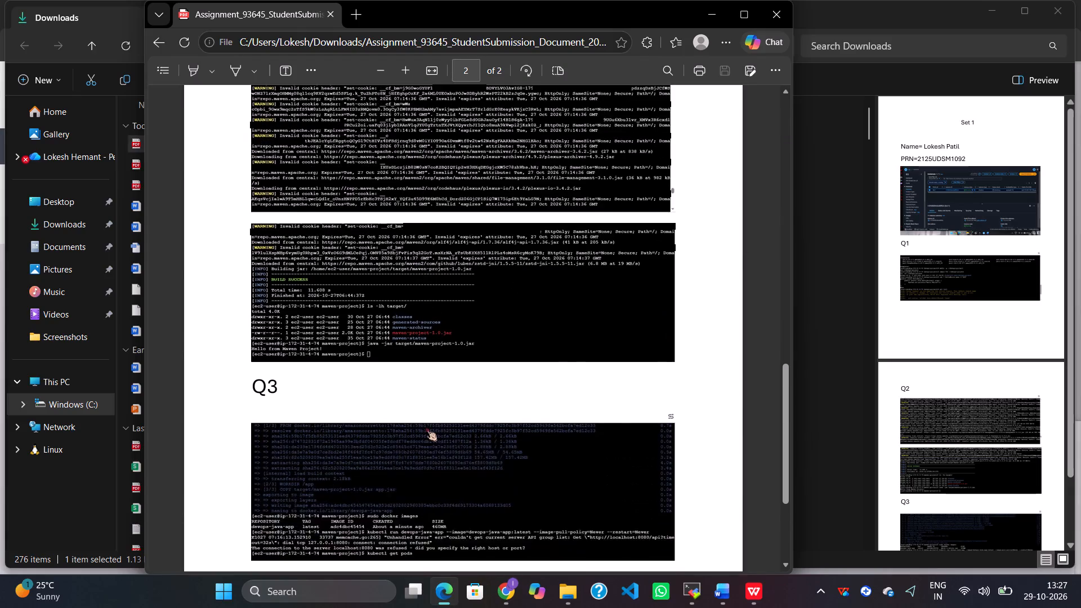
scroll(426, 425, "down", 4)
scroll(426, 425, "up", 7)
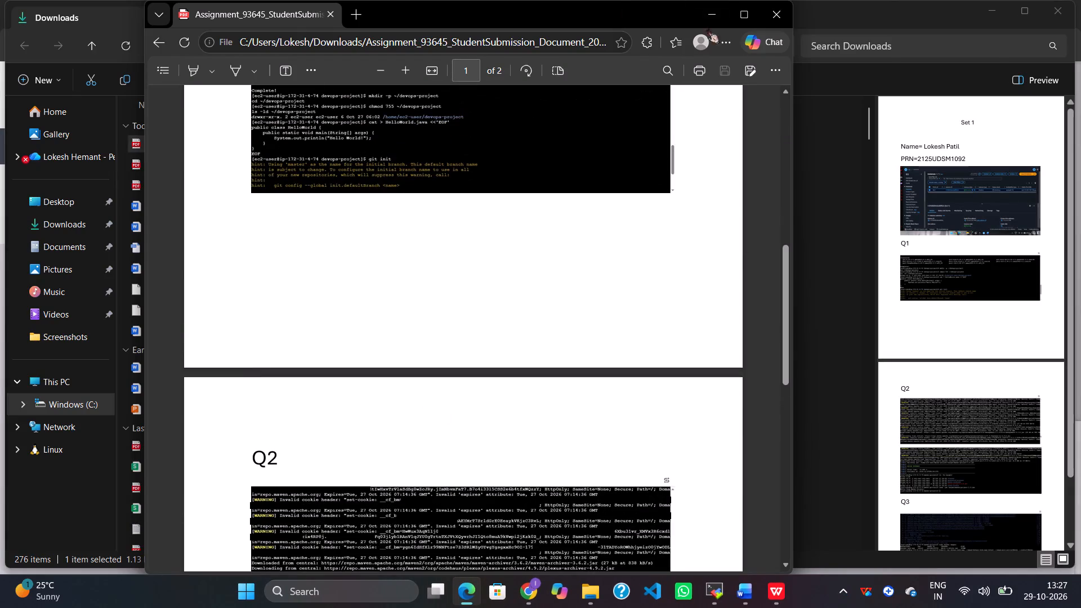
left_click(767, 19)
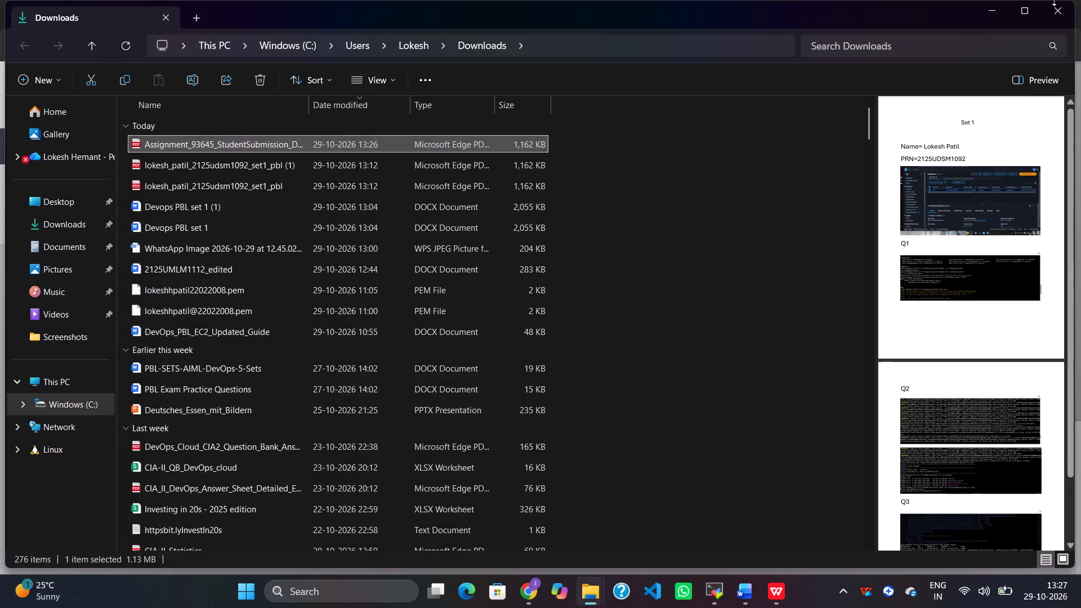
left_click(1054, 4)
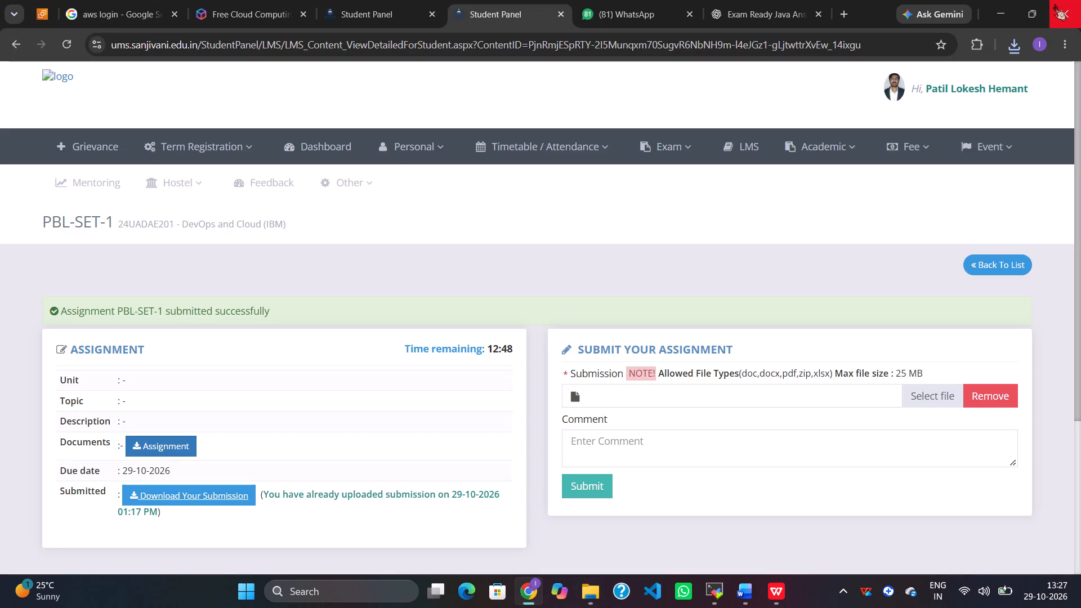